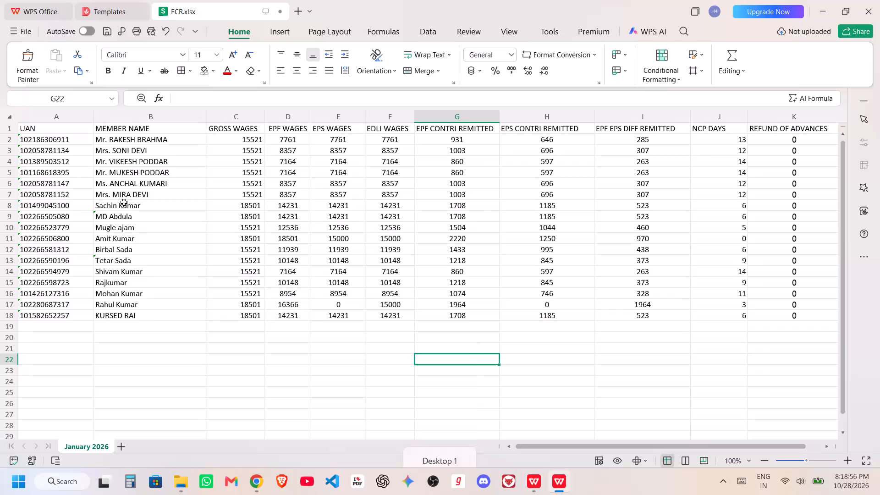
# Compare the member names from row 8 onward in ECR.xlsx with the entries from serial 7 onward in Wages Register.xlsx.
pyautogui.click(127, 208)
pyautogui.hotkey('alt', 'Tab')
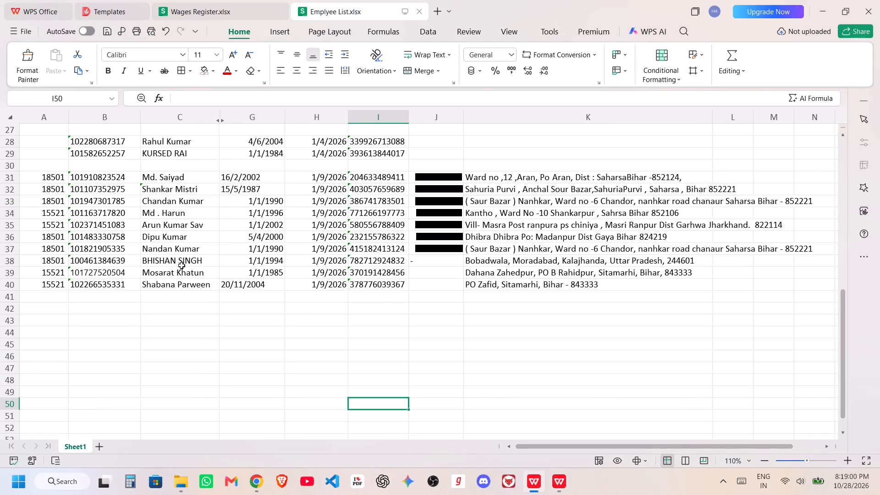
pyautogui.click(249, 0)
pyautogui.click(119, 314)
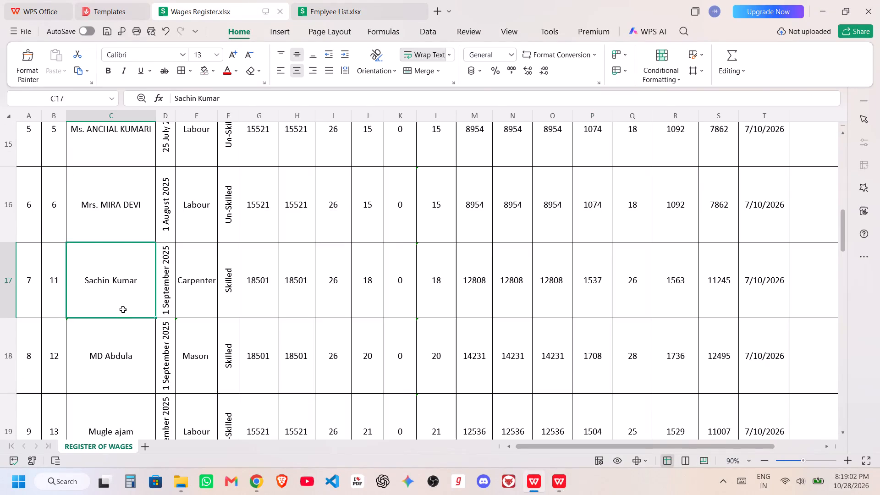
pyautogui.hotkey('alt', 'Tab')
pyautogui.press('Down')
pyautogui.hotkey('alt', 'Tab')
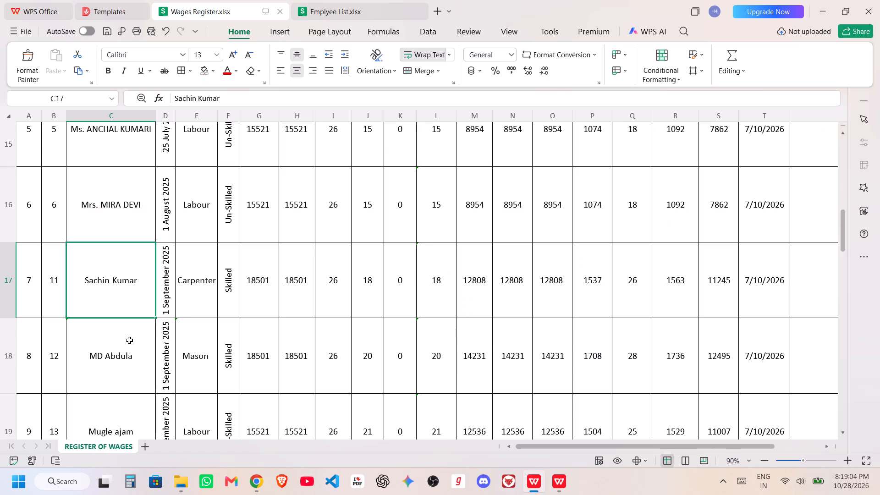
pyautogui.press('Down')
pyautogui.press('Down')
pyautogui.hotkey('alt', 'Tab')
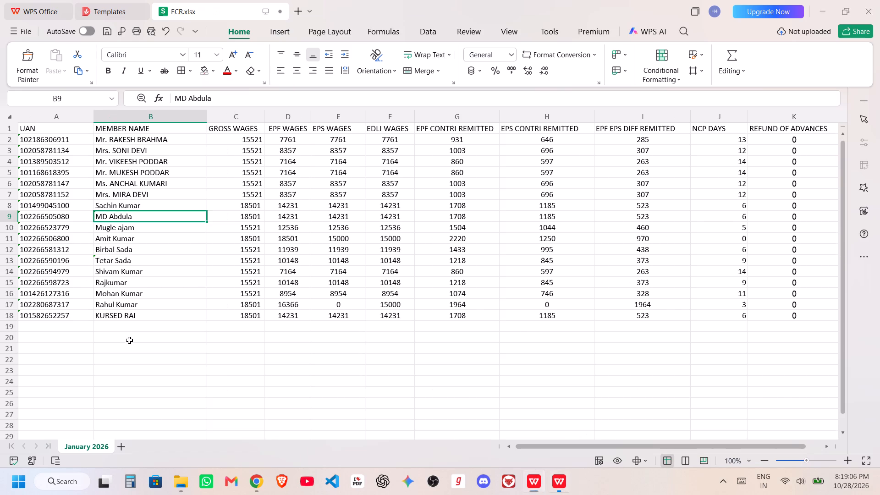
pyautogui.press('Down')
pyautogui.hotkey('alt', 'Tab')
pyautogui.press('Down')
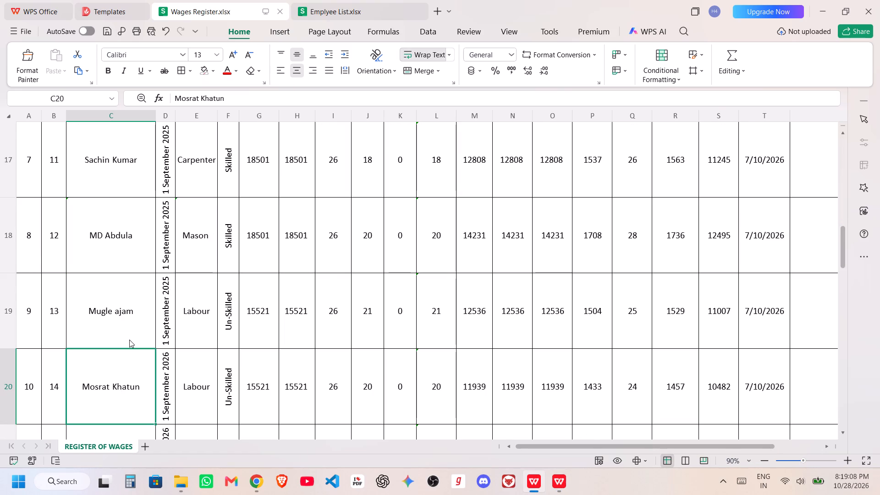
pyautogui.hotkey('alt', 'Tab')
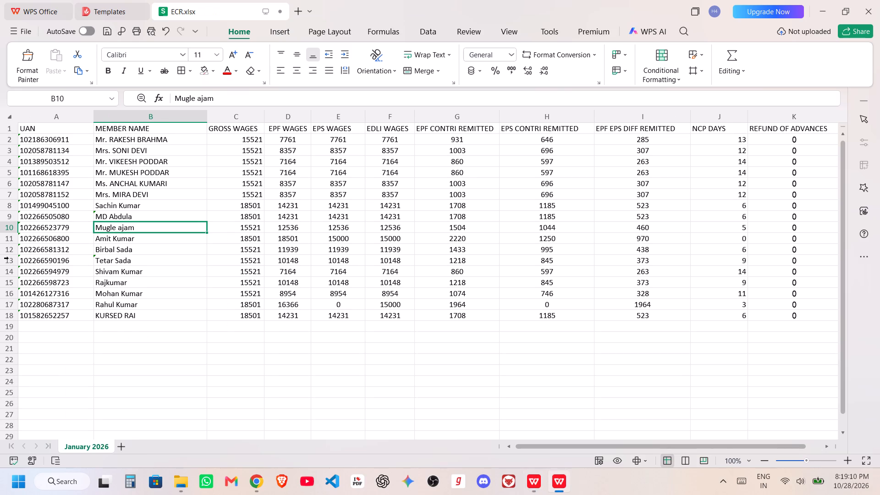
# Insert two blank rows below row 11 of the ECR sheet.
pyautogui.click(9, 239)
pyautogui.rightClick(9, 239)
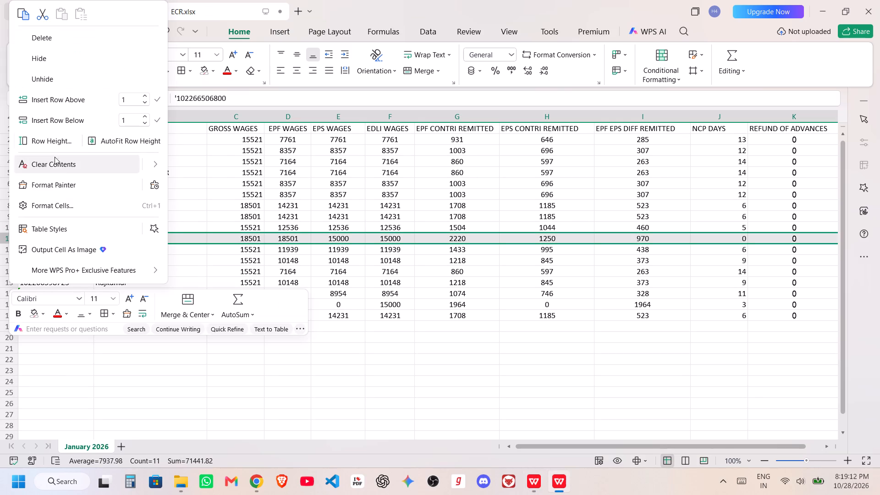
pyautogui.click(126, 116)
pyautogui.press('2')
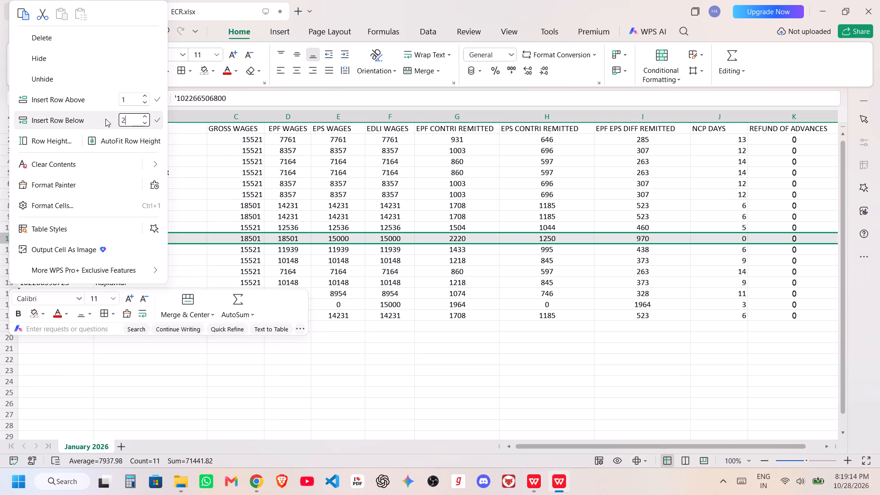
pyautogui.click(96, 119)
pyautogui.click(121, 275)
# Check the wages register entries from serial 10 to 12 against the ECR member list and look through Emplyee List.xlsx.
pyautogui.hotkey('alt', 'Tab')
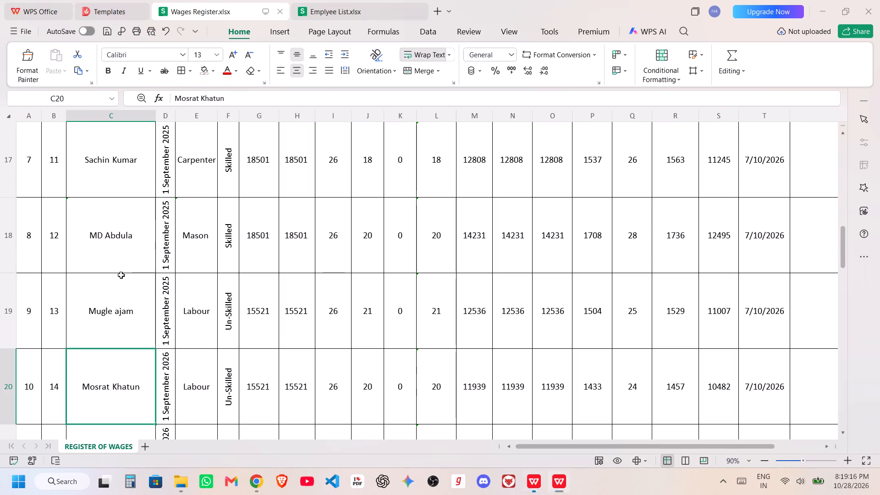
pyautogui.press('Down')
pyautogui.press('Down')
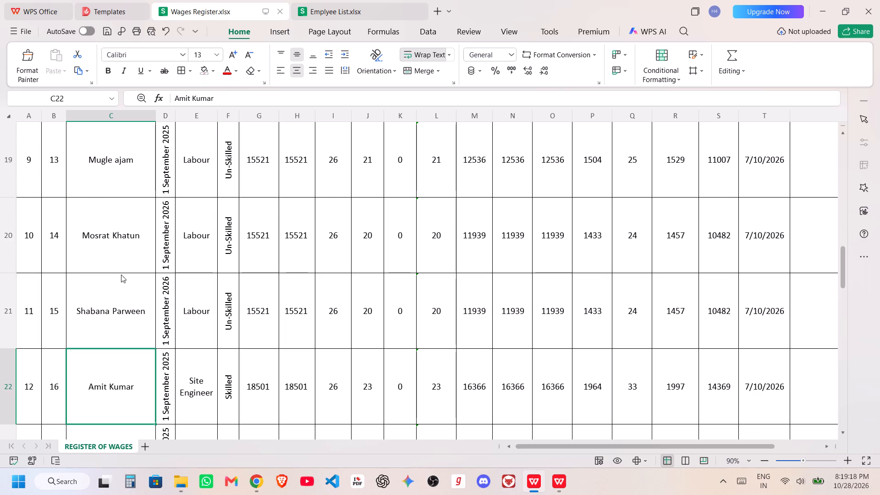
pyautogui.hotkey('alt', 'Tab')
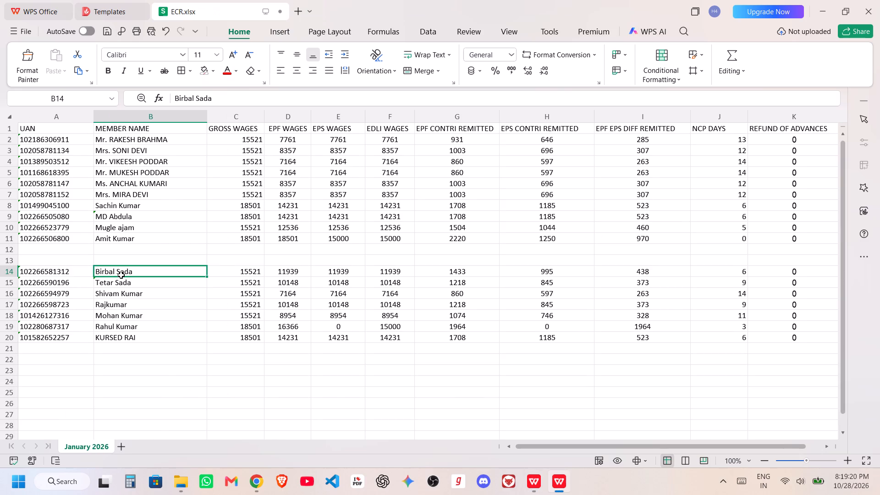
pyautogui.hotkey('alt', 'Tab')
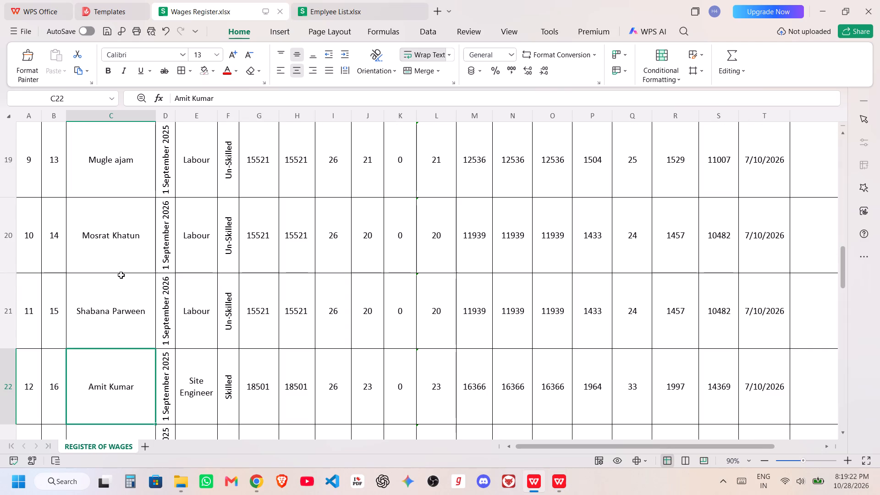
pyautogui.click(321, 0)
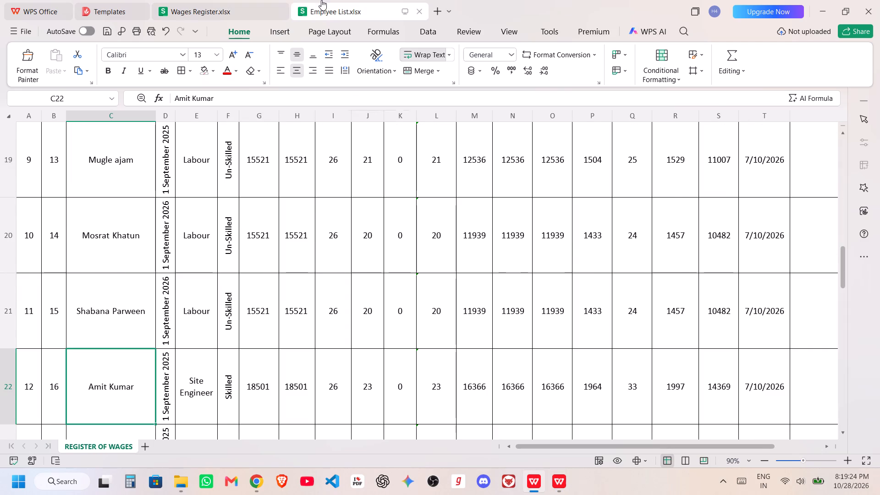
pyautogui.click(237, 362)
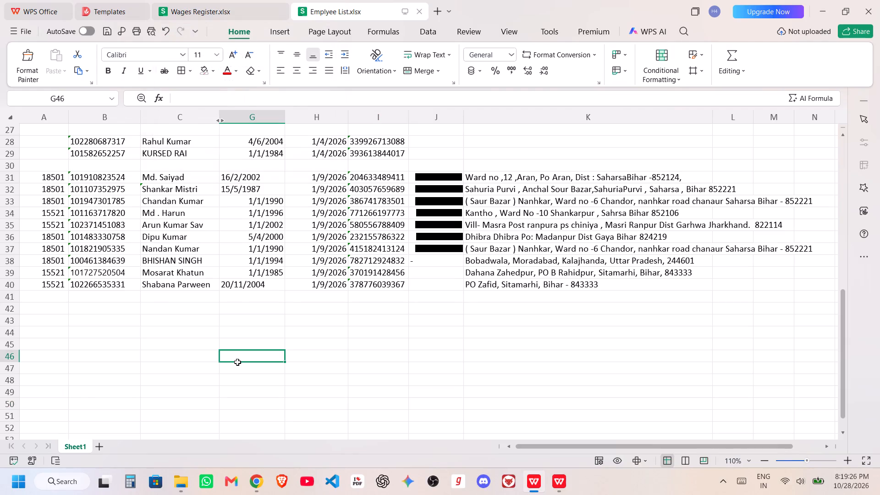
pyautogui.hotkey('ctrl', 'f')
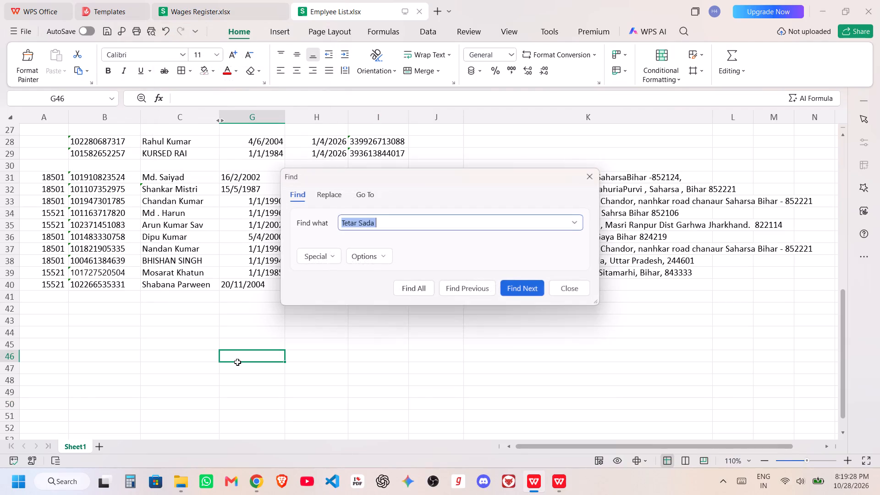
pyautogui.click(583, 176)
# Open LABOUR NEW PF ADD.xlsx from the September 2026 folder and examine the names on its ATTENDANCE SEP 26 sheet.
pyautogui.hotkey('alt', 'Tab')
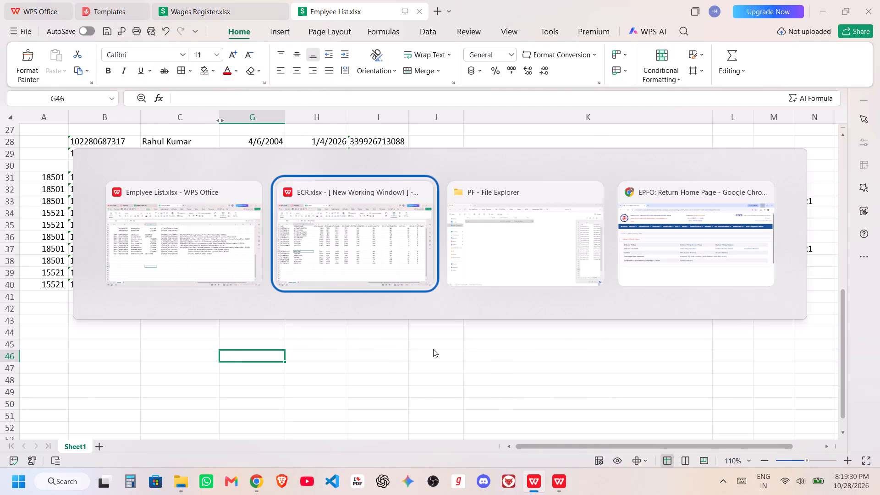
pyautogui.hotkey('alt', 'Tab')
pyautogui.click(490, 30)
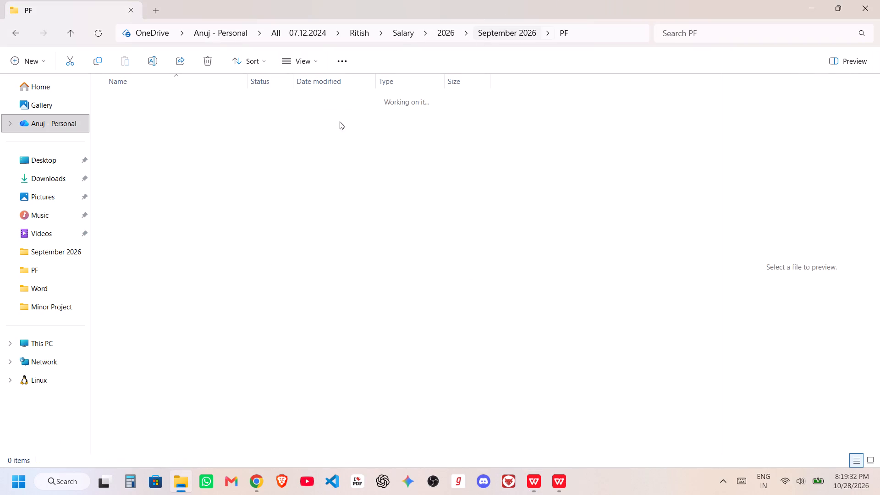
pyautogui.doubleClick(150, 282)
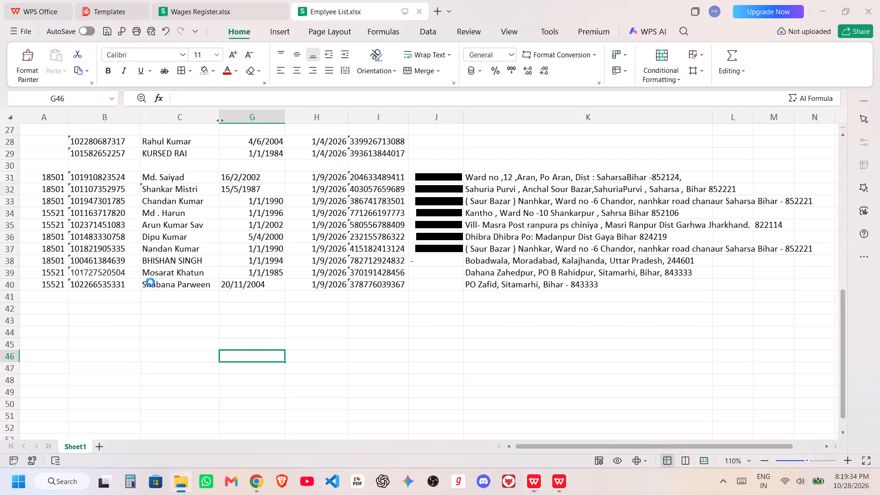
pyautogui.scroll(2, 154, 257)
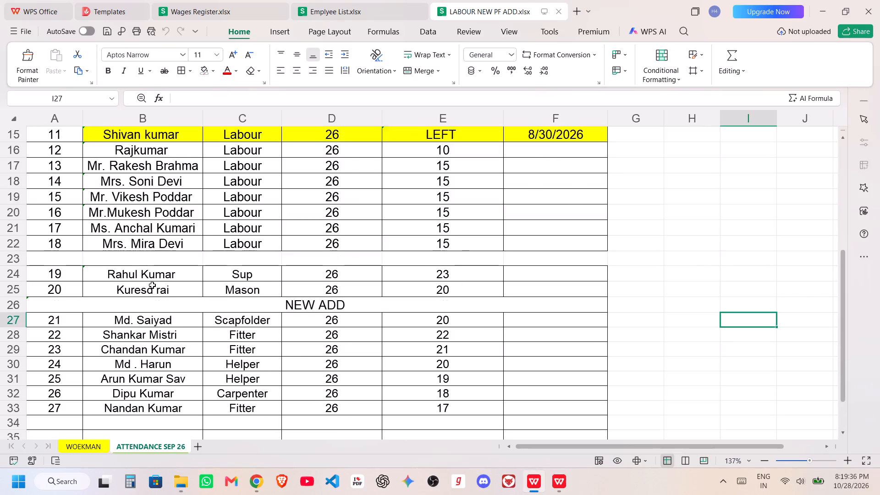
pyautogui.scroll(3, 152, 285)
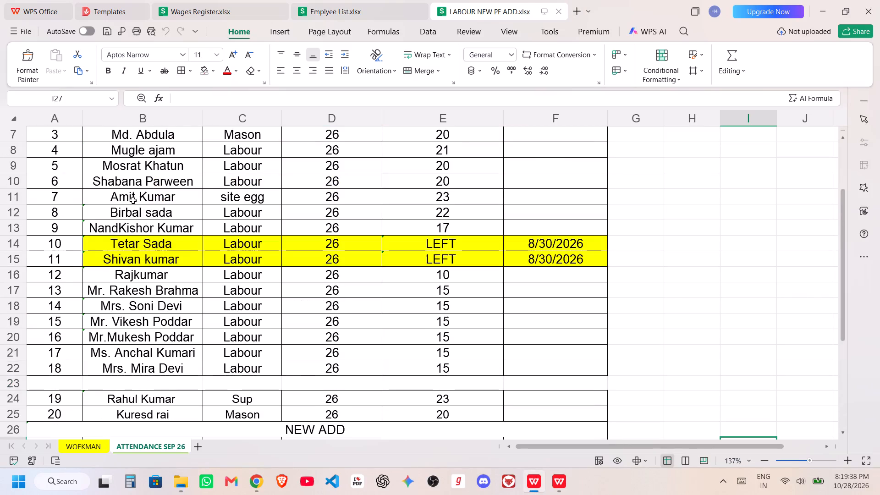
# Reorder the open workbooks so LABOUR NEW PF ADD.xlsx comes before Wages Register.xlsx.
pyautogui.click(223, 0)
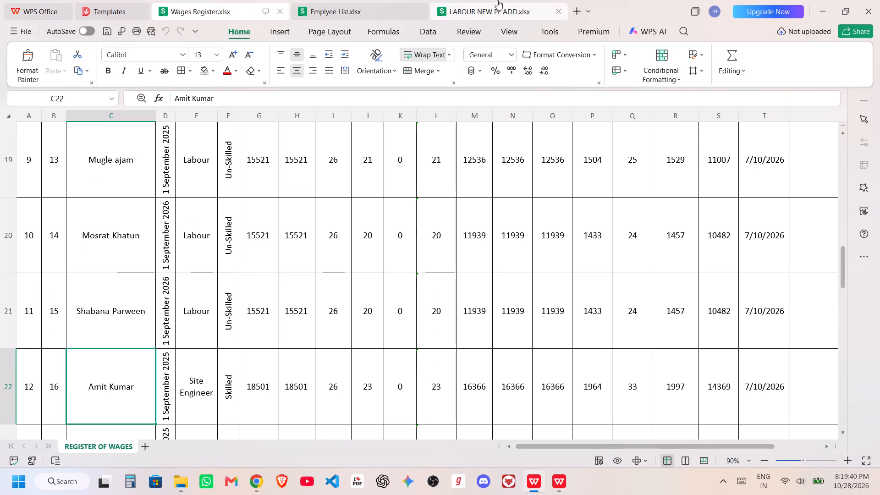
pyautogui.moveTo(530, 9); pyautogui.dragTo(240, 8)
# Move the whole member record in row 11 of ECR.xlsx down to blank row 13.
pyautogui.click(368, 7)
pyautogui.scroll(-2, 127, 399)
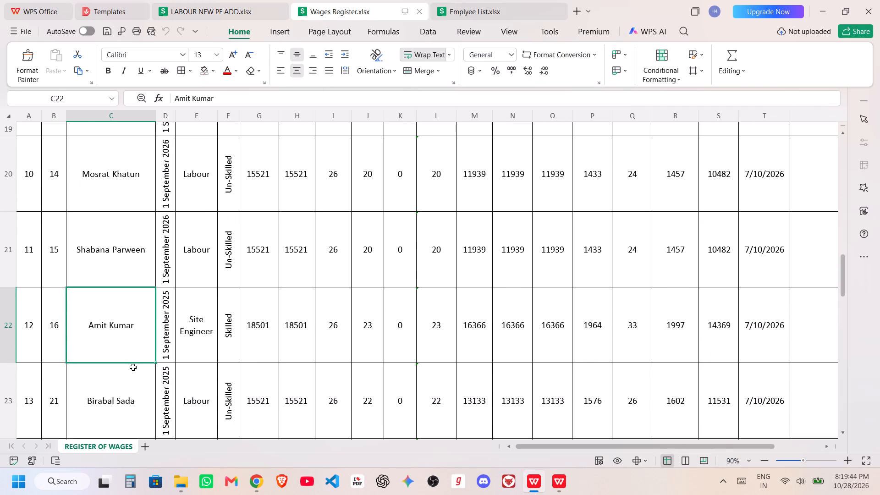
pyautogui.hotkey('alt', 'Tab')
pyautogui.hotkey('alt', 'Tab')
pyautogui.hotkey('alt', 'Tab')
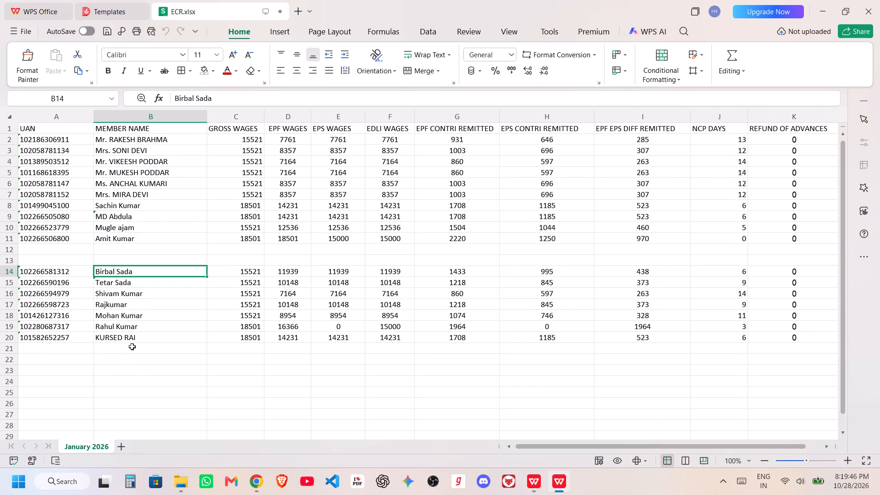
pyautogui.hotkey('alt', 'Tab')
pyautogui.click(10, 237)
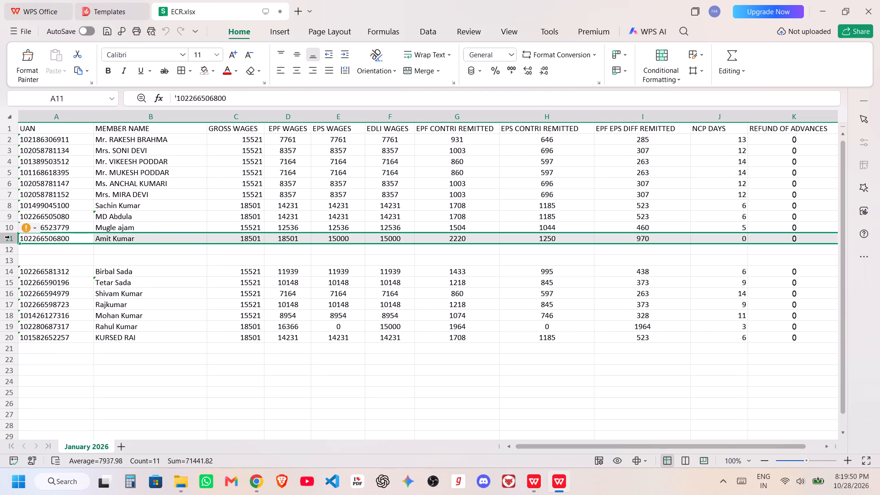
pyautogui.hotkey('ctrl', 'x')
pyautogui.click(23, 261)
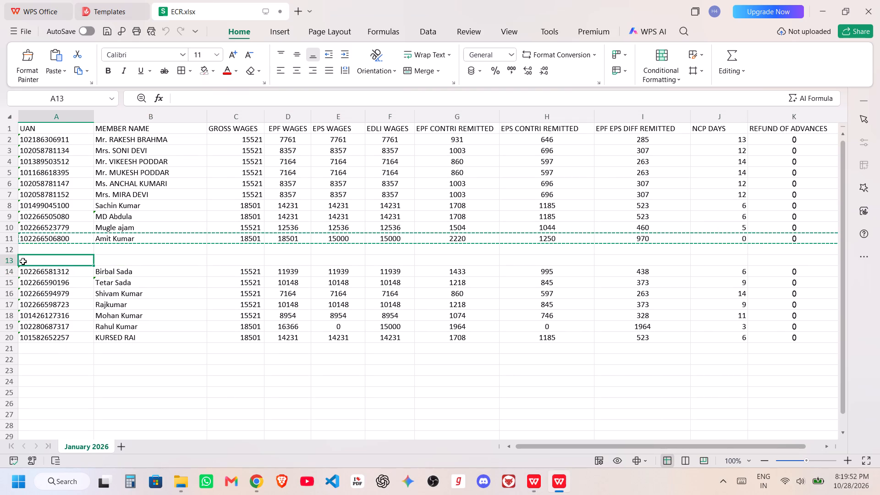
pyautogui.hotkey('ctrl', 'v')
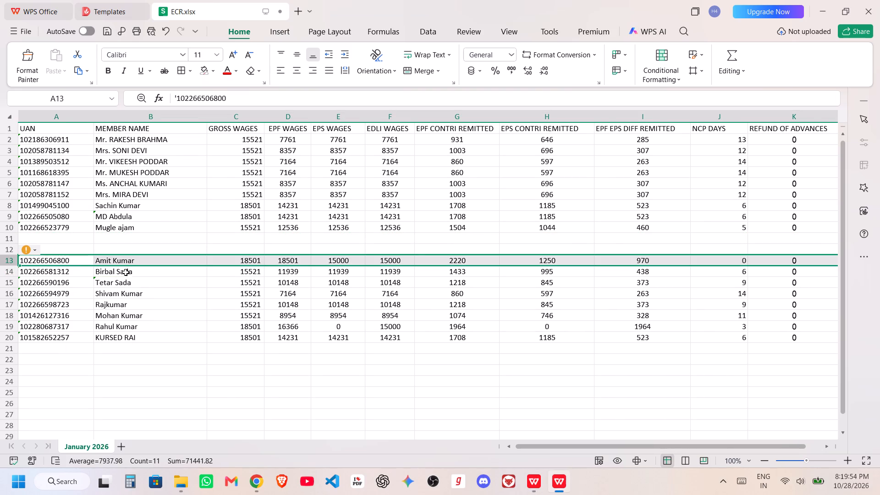
# Compare the ECR members from row 13 onward with the wages register entries from serial 12 to 15.
pyautogui.click(126, 263)
pyautogui.hotkey('alt', 'Tab')
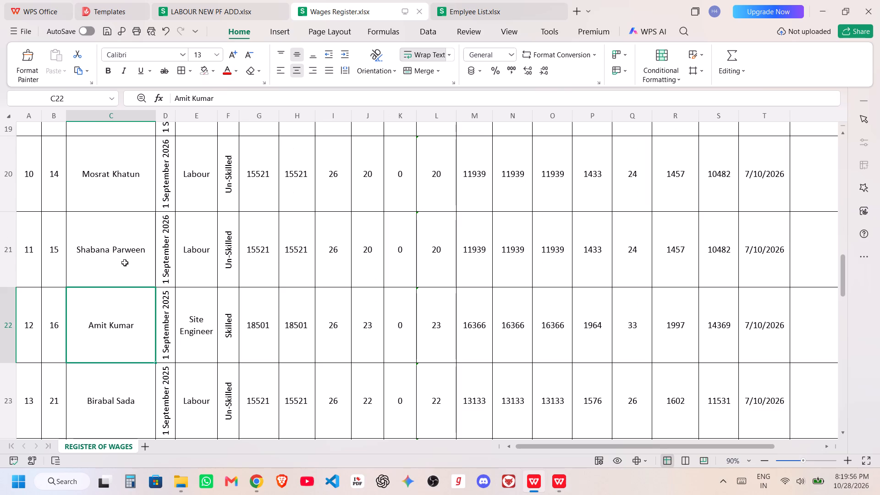
pyautogui.press('Down')
pyautogui.hotkey('alt', 'Tab')
pyautogui.press('Down')
pyautogui.hotkey('alt', 'Tab')
pyautogui.press('Down')
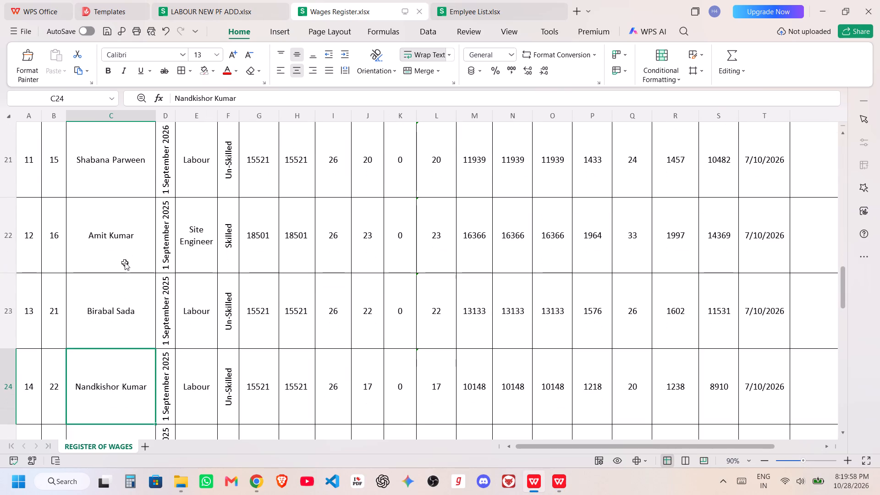
pyautogui.hotkey('alt', 'Tab')
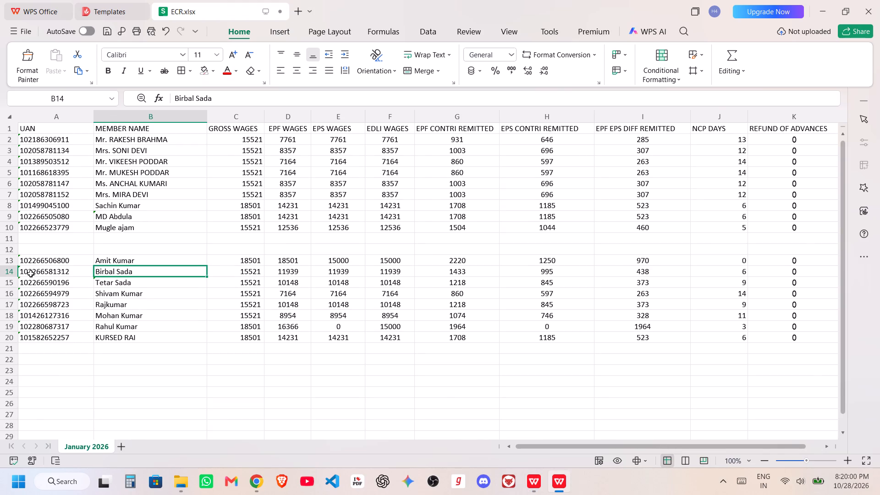
pyautogui.hotkey('alt', 'Tab')
pyautogui.hotkey('alt', 'Tab')
pyautogui.hotkey('alt', 'Tab')
pyautogui.press('Down')
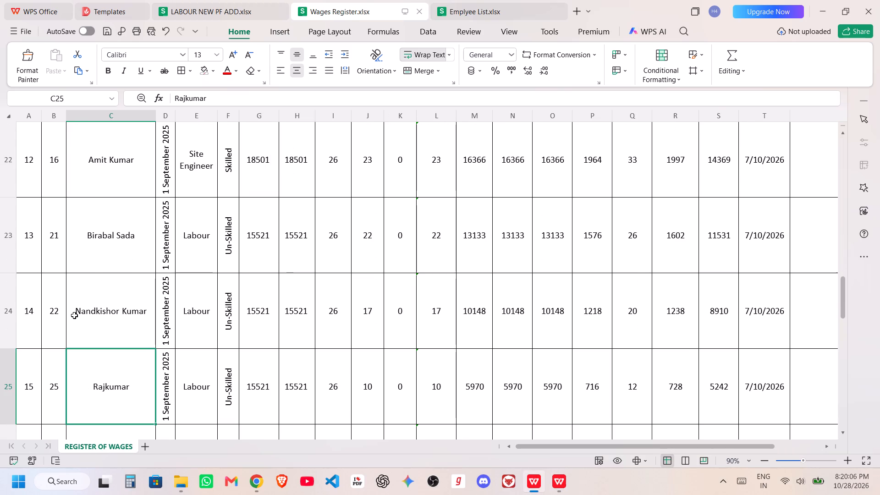
pyautogui.hotkey('alt', 'Tab')
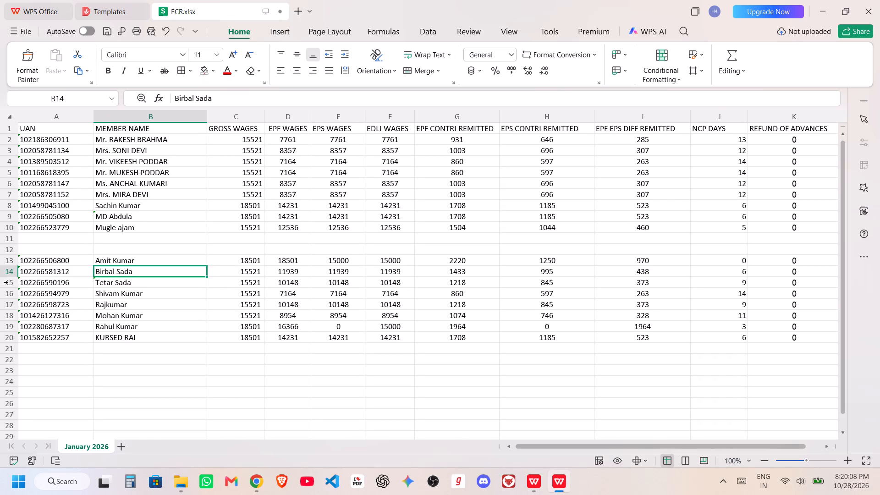
# Delete the member records in rows 15 and 16 of ECR.xlsx.
pyautogui.moveTo(8, 282); pyautogui.dragTo(8, 292)
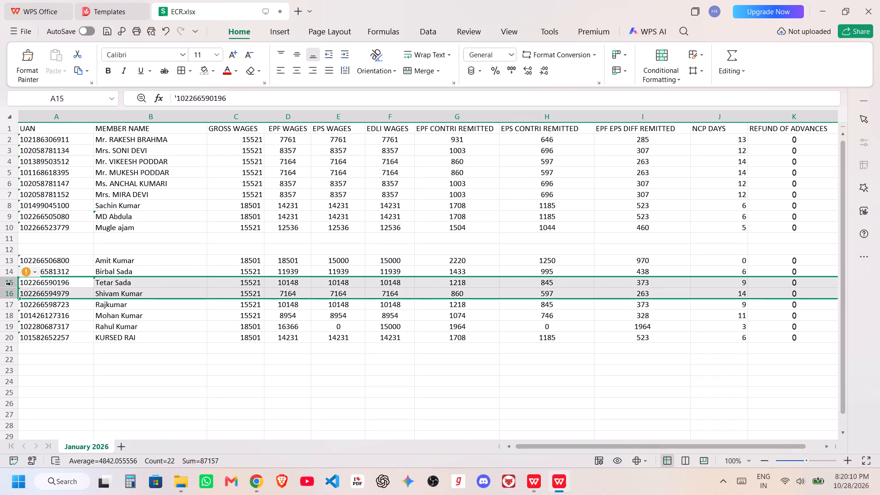
pyautogui.rightClick(11, 282)
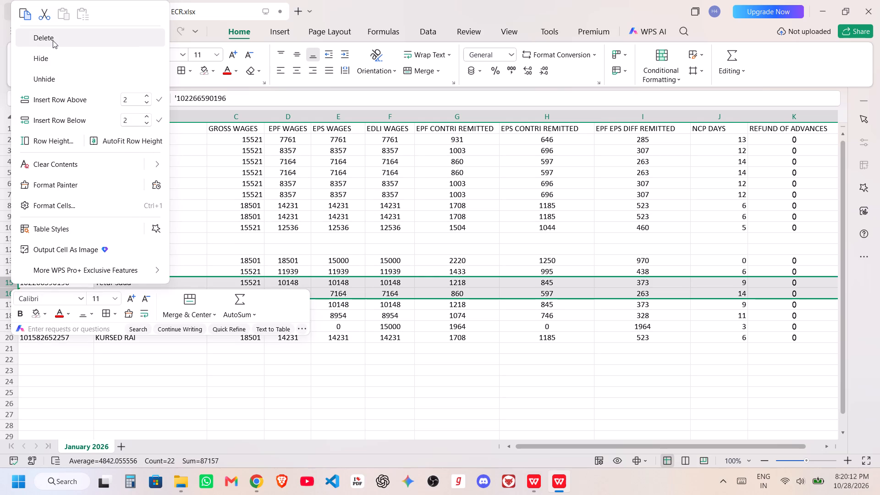
pyautogui.click(53, 39)
# Insert one blank row below row 14 of ECR.xlsx for the worker at serial 14 of the wages register.
pyautogui.hotkey('alt', 'Tab')
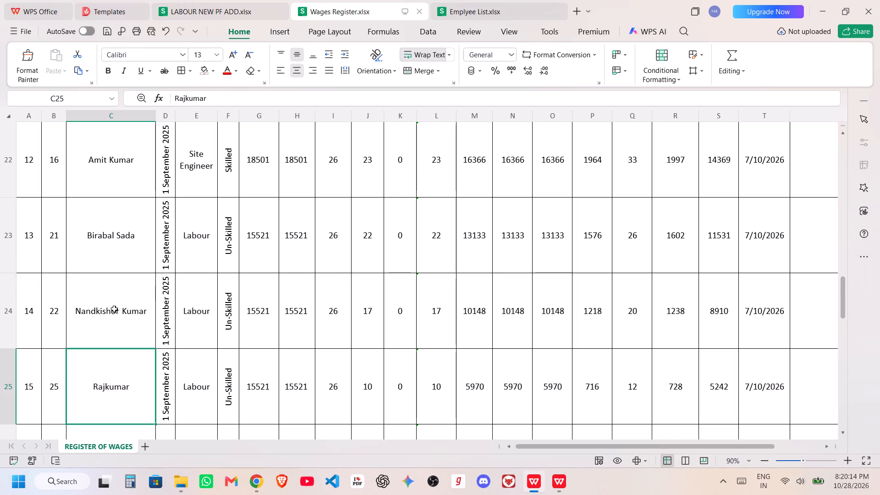
pyautogui.scroll(-1, 116, 318)
pyautogui.hotkey('alt', 'Tab')
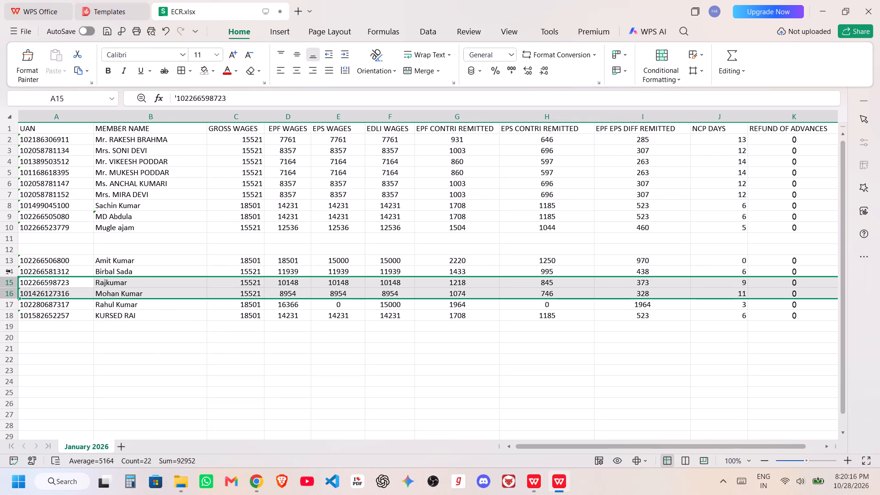
pyautogui.click(10, 270)
pyautogui.rightClick(10, 270)
pyautogui.click(54, 115)
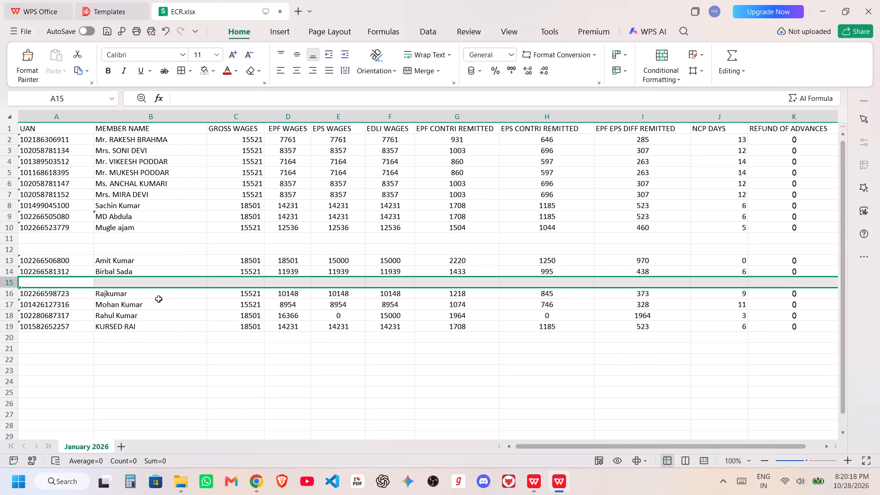
pyautogui.click(192, 382)
# Check the ECR members against wages register serials 15 and 16, and delete the unmatched member record in row 17 of ECR.xlsx.
pyautogui.hotkey('alt', 'Tab')
pyautogui.scroll(-2, 164, 365)
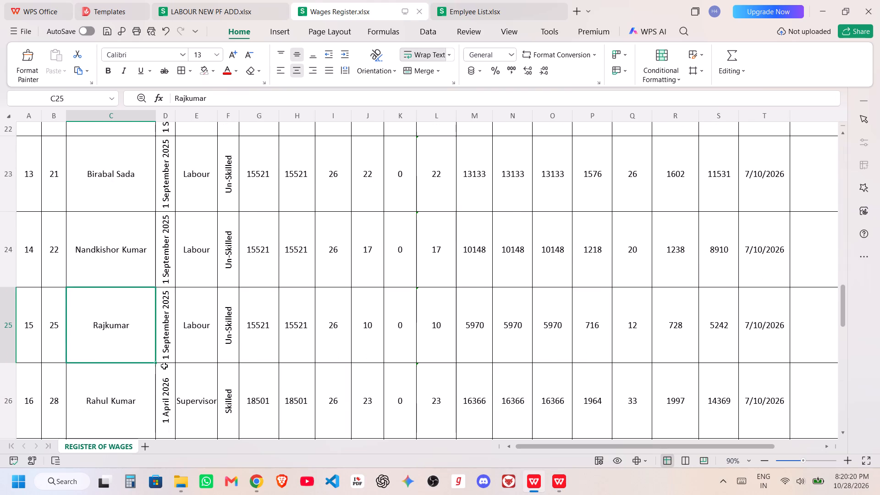
pyautogui.hotkey('alt', 'Tab')
pyautogui.scroll(-1, 164, 365)
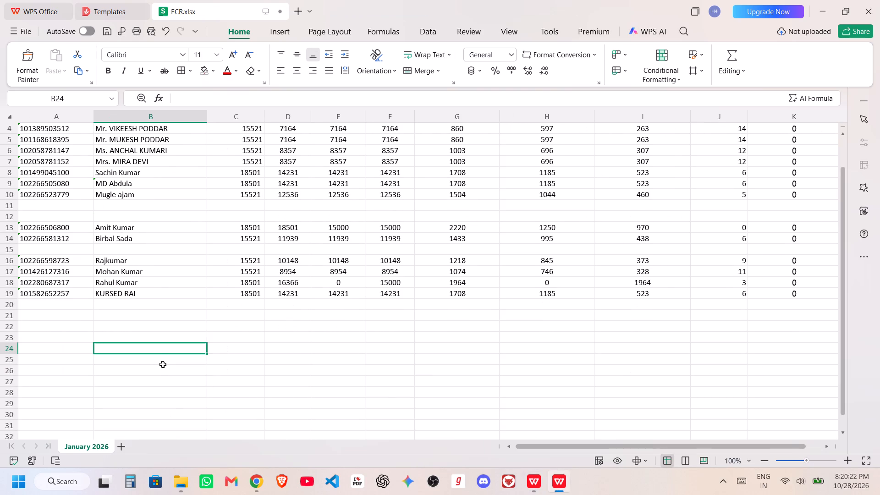
pyautogui.hotkey('alt', 'Tab')
pyautogui.hotkey('alt', 'Tab')
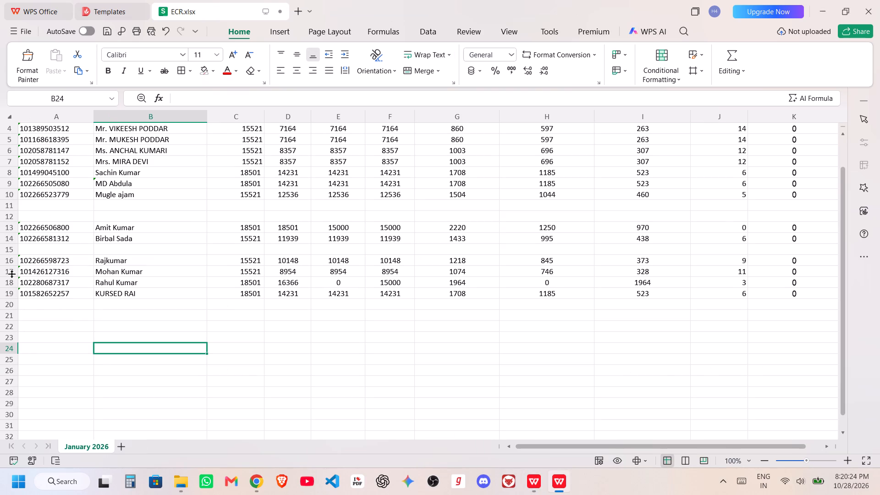
pyautogui.click(7, 271)
pyautogui.rightClick(7, 270)
pyautogui.click(58, 42)
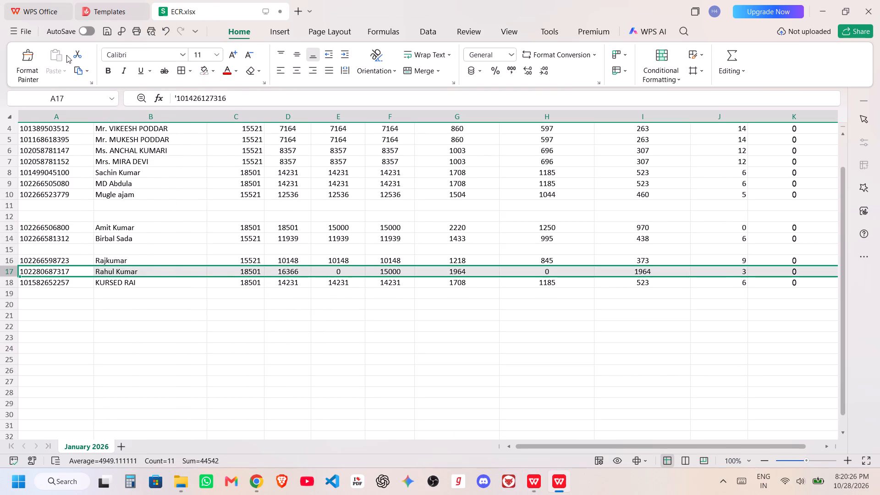
pyautogui.click(181, 317)
# Compare the remaining ECR rows with the wages register, focusing on the new workers at serials 10 and 11.
pyautogui.scroll(3, 180, 333)
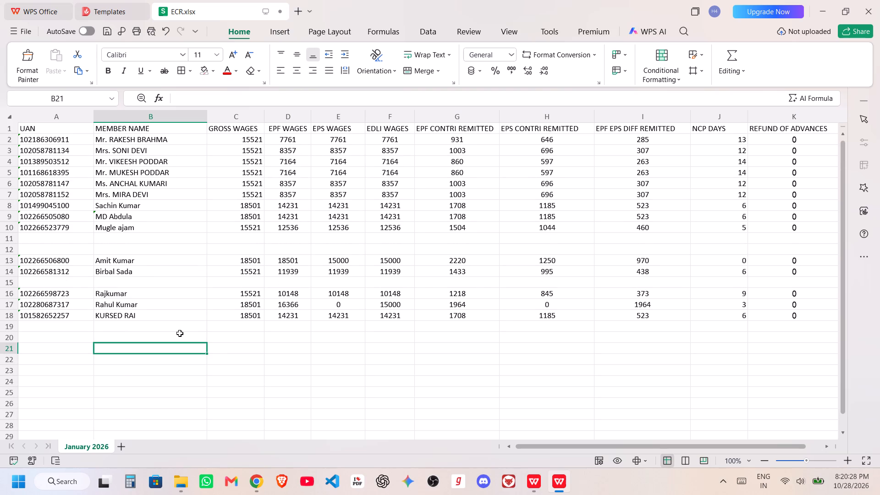
pyautogui.hotkey('alt', 'Tab')
pyautogui.scroll(3, 163, 329)
pyautogui.scroll(-4, 139, 340)
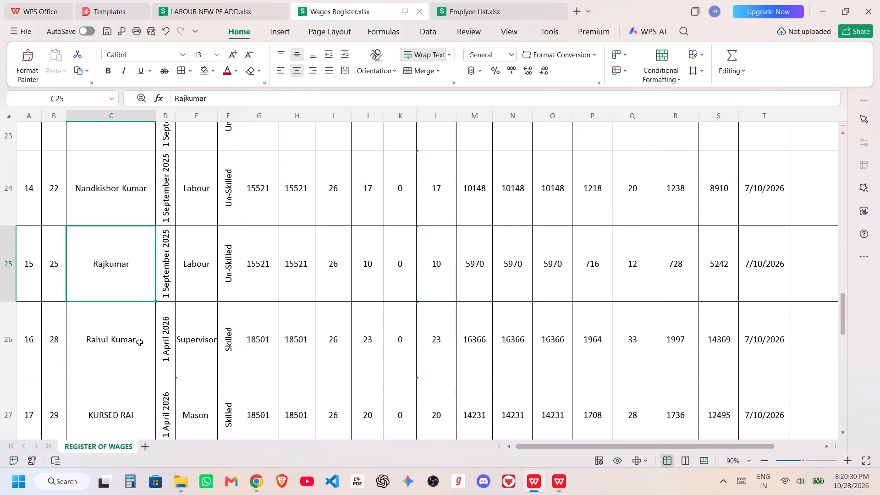
pyautogui.scroll(7, 139, 341)
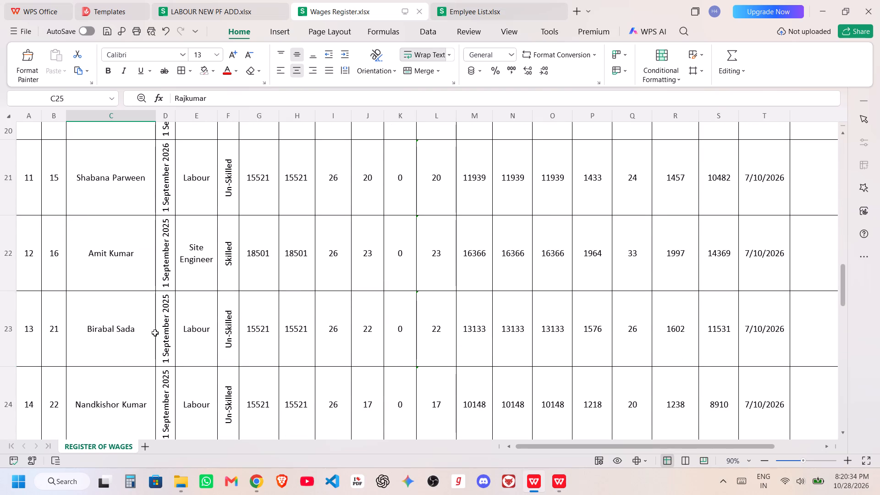
pyautogui.scroll(3, 142, 291)
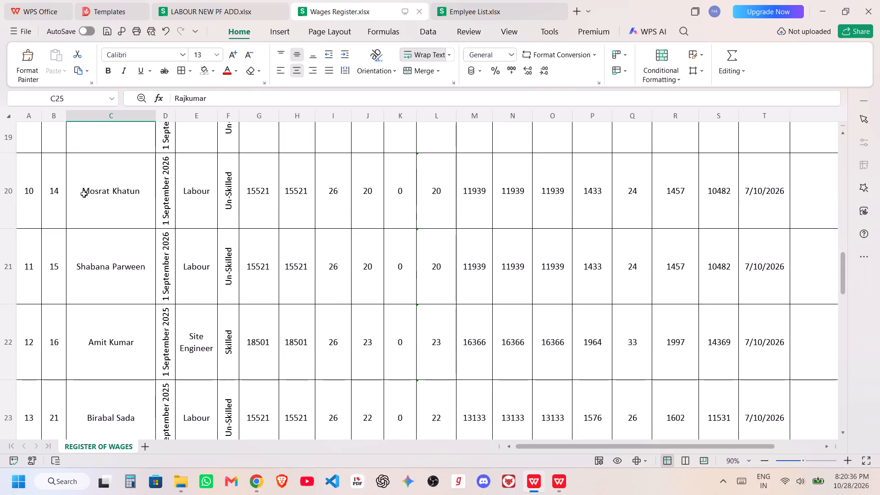
pyautogui.moveTo(84, 193); pyautogui.dragTo(88, 236)
# Copy the UANs and names in rows 39 and 40 of Emplyee List.xlsx into rows 11 and 12 of ECR.xlsx, starting at A11.
pyautogui.click(474, 0)
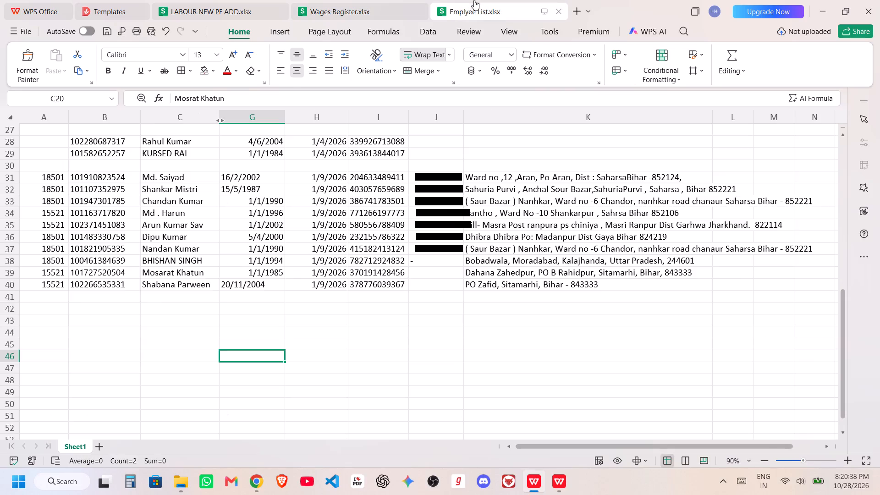
pyautogui.moveTo(92, 274); pyautogui.dragTo(96, 274)
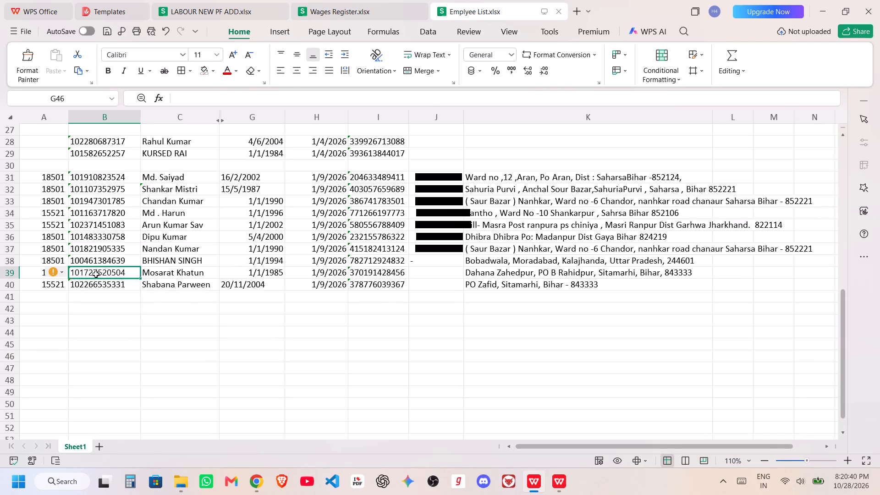
pyautogui.moveTo(96, 274); pyautogui.dragTo(147, 281)
pyautogui.hotkey('ctrl', 'c')
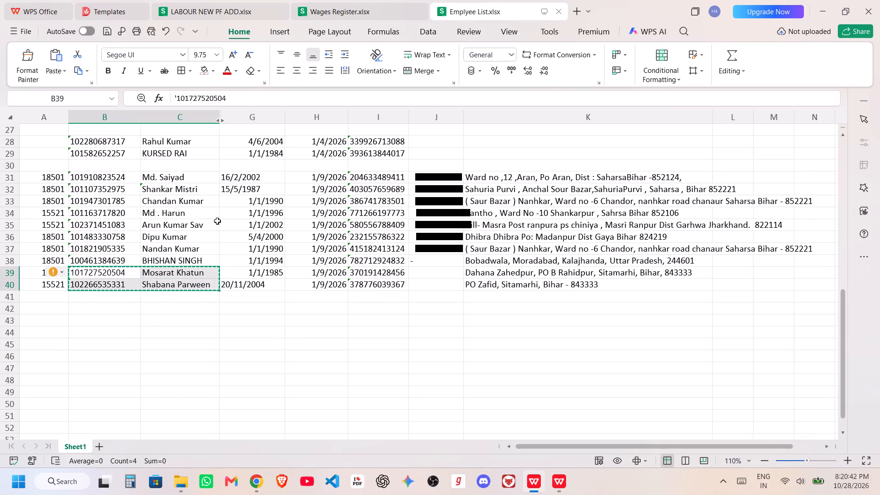
pyautogui.hotkey('alt', 'Tab')
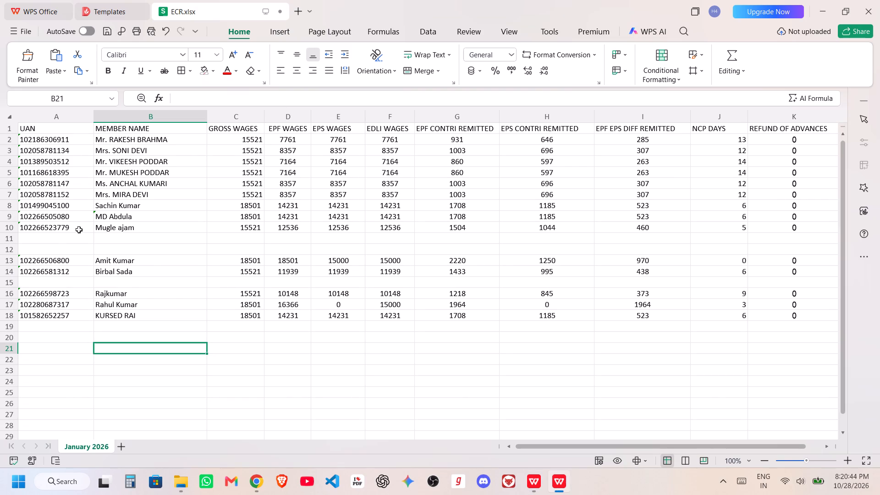
pyautogui.click(69, 241)
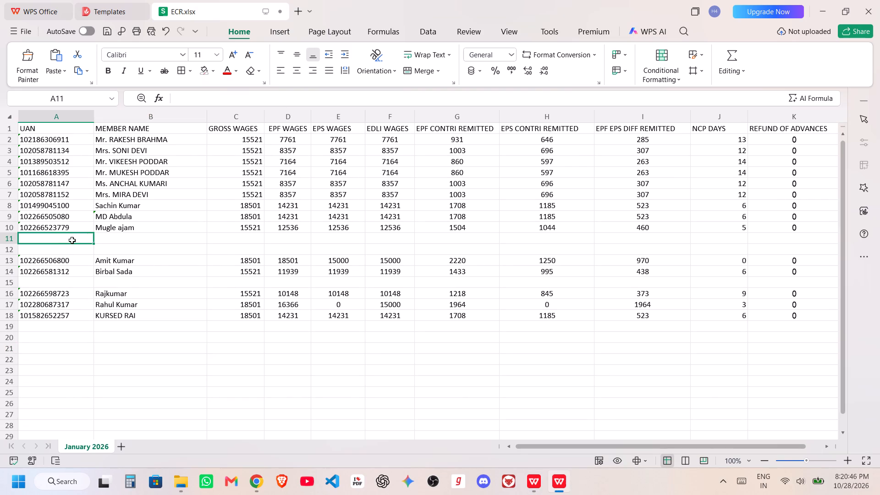
pyautogui.hotkey('ctrl', 'v')
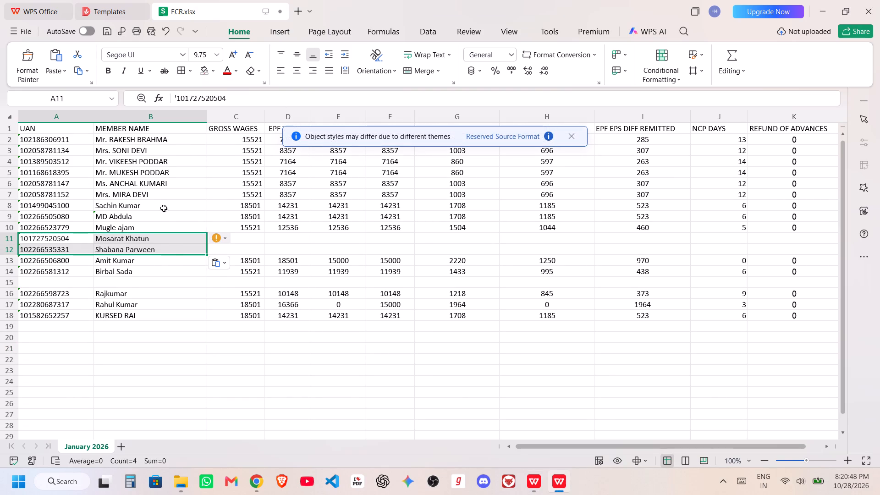
# Bring Wages Register.xlsx back up, and open the Return Filing Home Page on the EPFO portal in Chrome.
pyautogui.hotkey('alt', 'Tab')
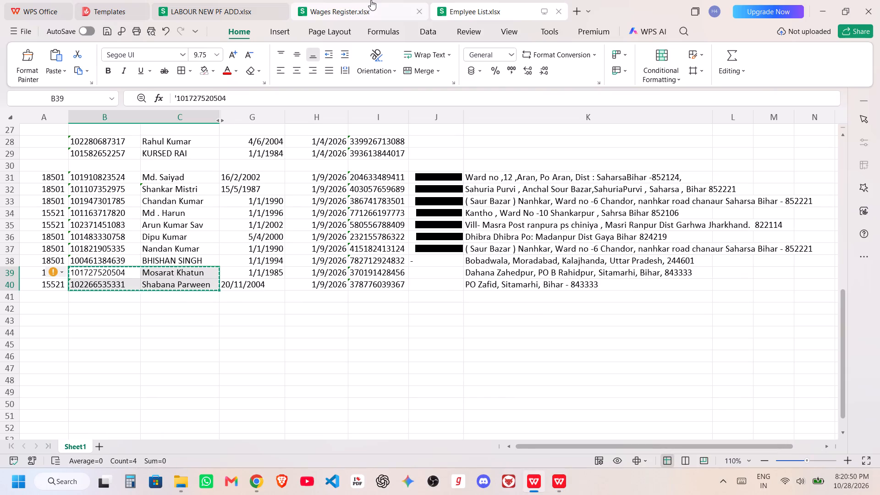
pyautogui.click(371, 0)
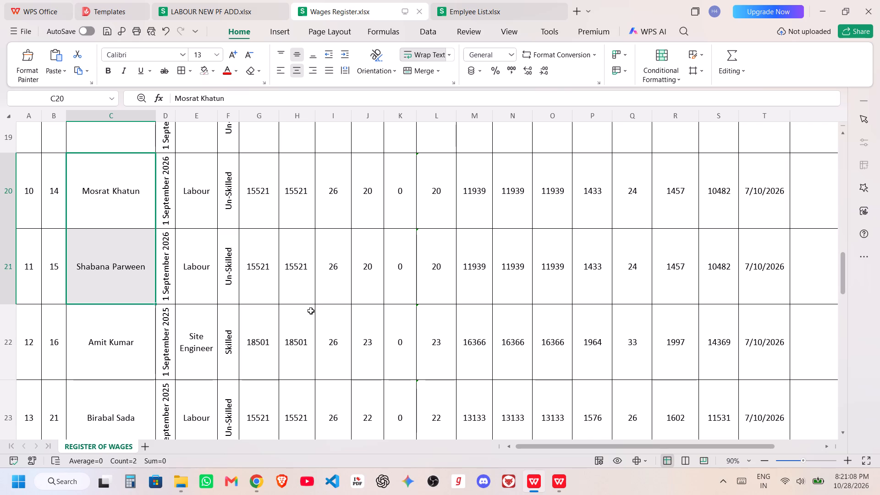
pyautogui.hotkey('alt', 'Tab')
pyautogui.hotkey('alt', 'Tab')
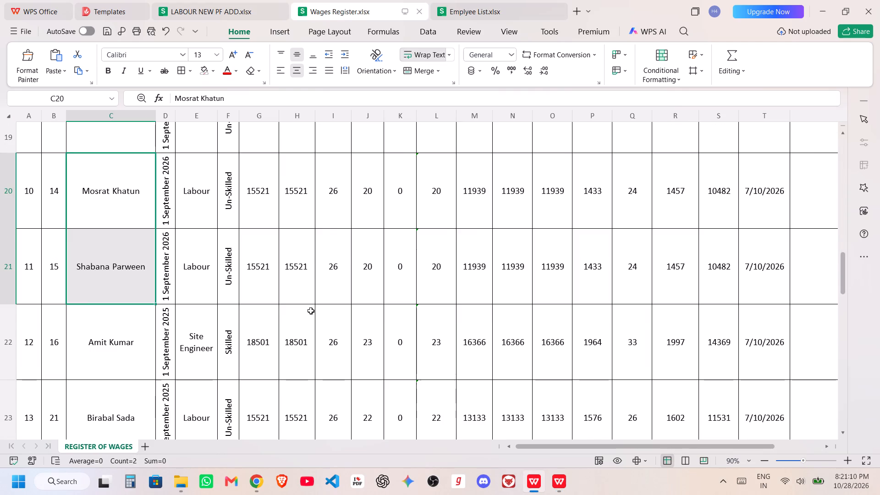
pyautogui.hotkey('alt', 'Tab')
pyautogui.hotkey('alt', 'Tab')
pyautogui.hotkey('alt', 'Tab')
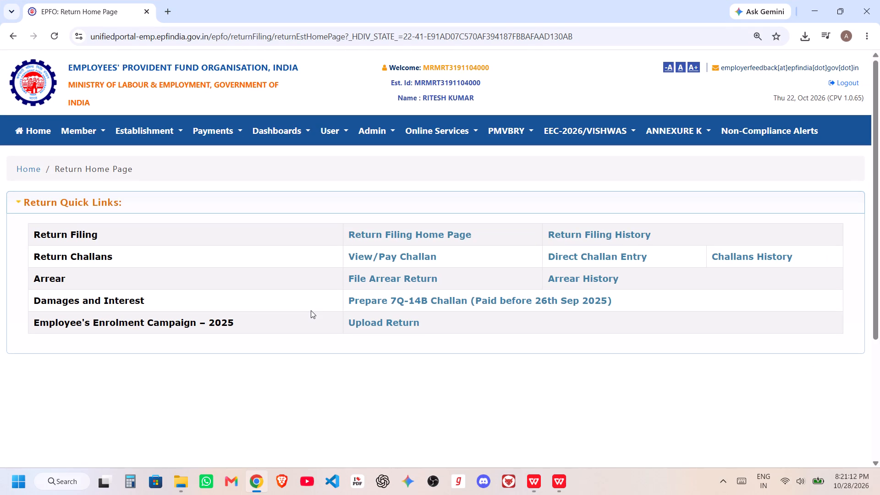
pyautogui.click(431, 231)
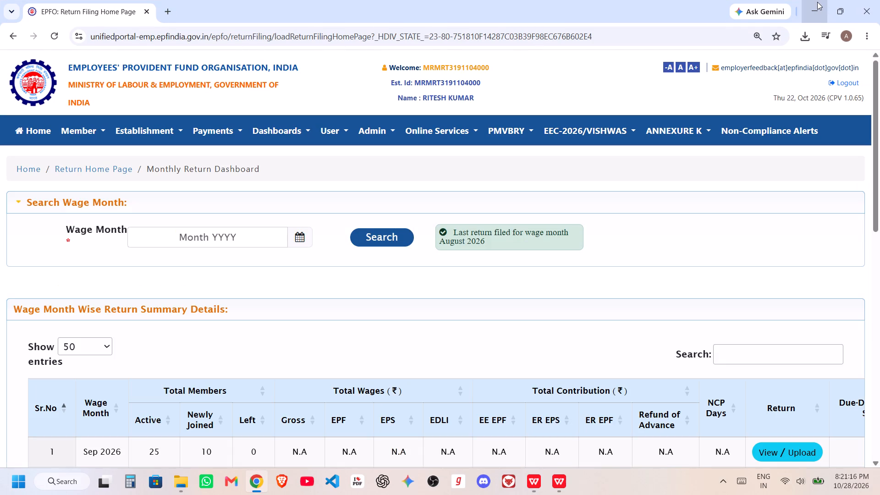
pyautogui.click(817, 2)
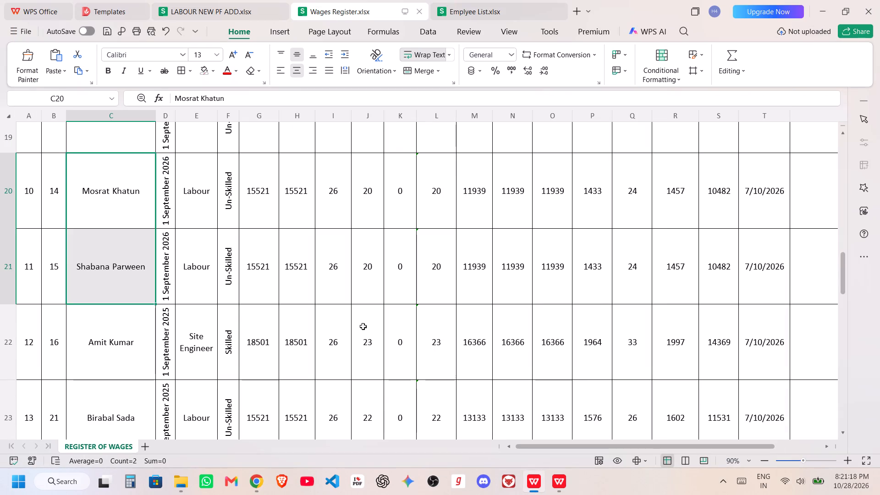
# Find the wages register's serial 14 worker in Emplyee List.xlsx and copy the UAN from B17 for blank row 15 of ECR.xlsx.
pyautogui.scroll(-1, 196, 326)
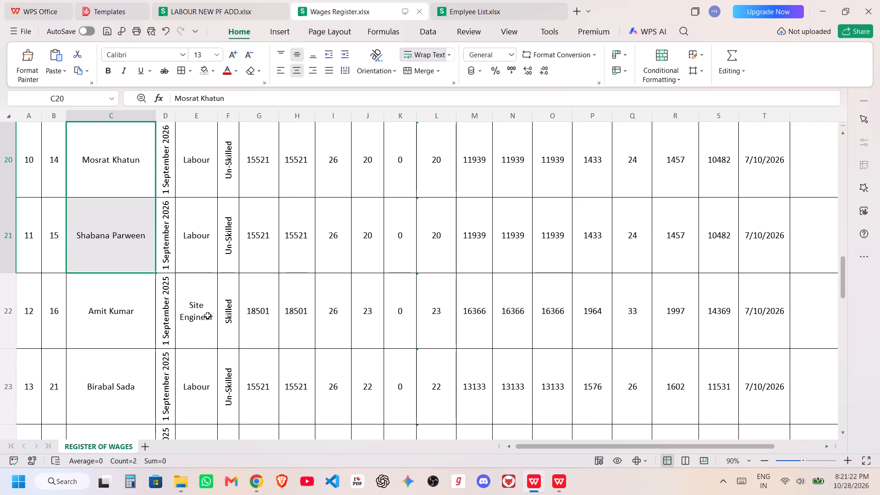
pyautogui.hotkey('alt', 'Tab')
pyautogui.hotkey('alt', 'Tab')
pyautogui.click(135, 281)
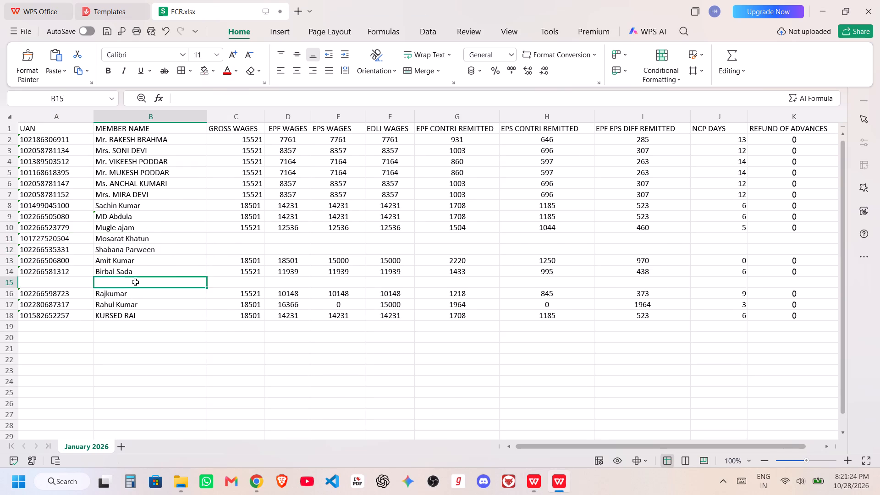
pyautogui.hotkey('alt', 'Tab')
pyautogui.scroll(-3, 149, 307)
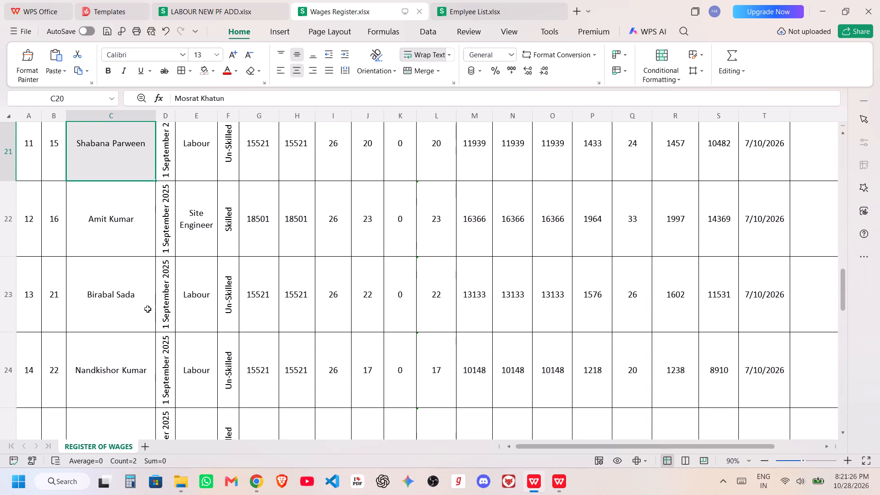
pyautogui.scroll(-1, 145, 309)
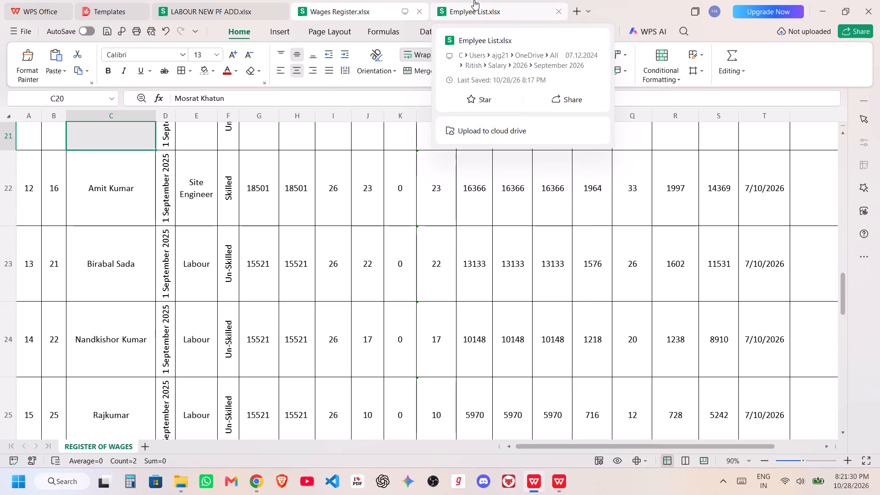
pyautogui.click(474, 0)
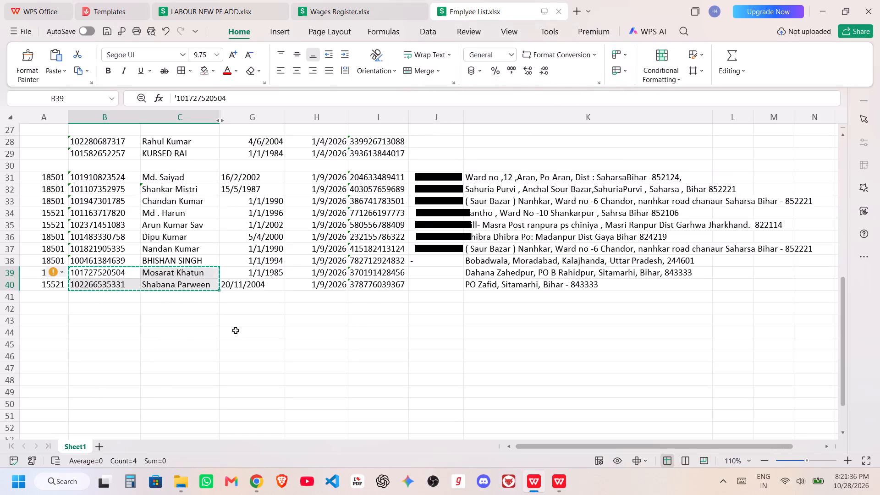
pyautogui.scroll(2, 236, 330)
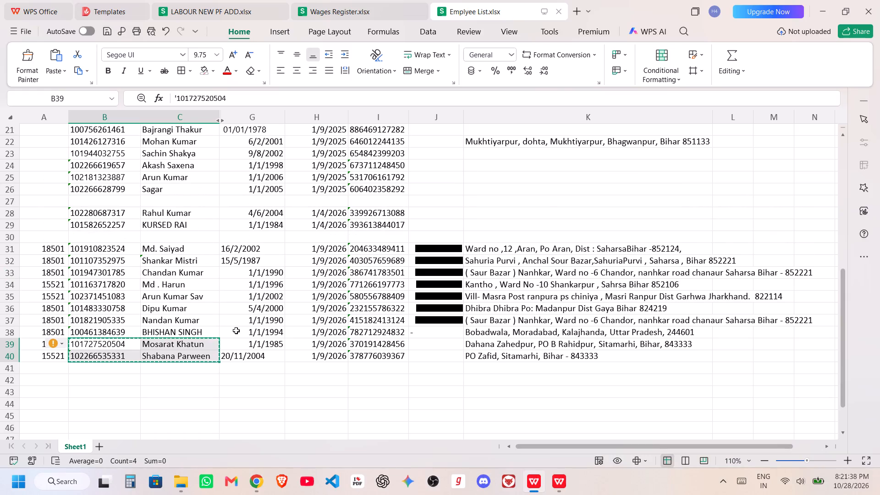
pyautogui.scroll(6, 236, 330)
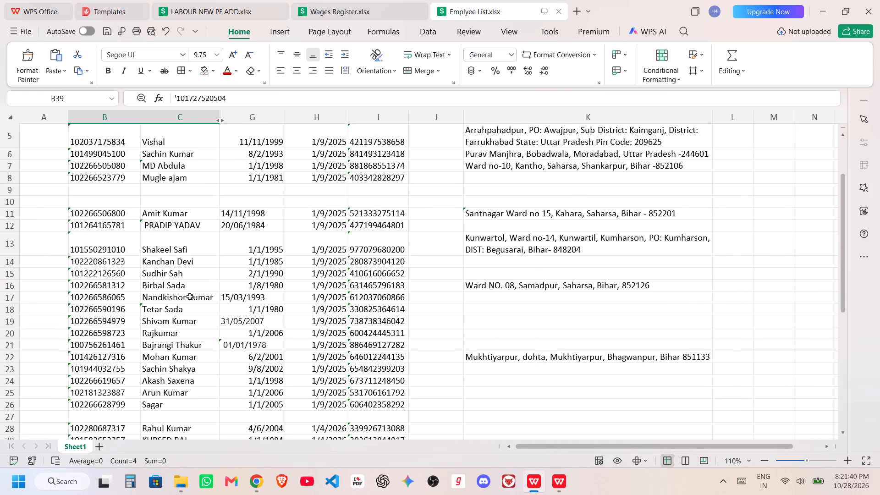
pyautogui.click(107, 300)
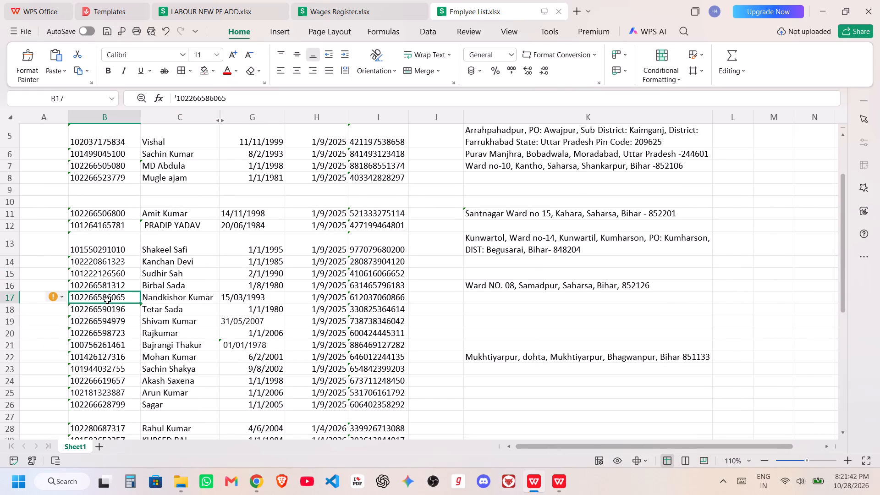
pyautogui.hotkey('ctrl', 'c')
# On the EPFO portal in Chrome, open the member profile search and look up the copied UAN.
pyautogui.click(260, 491)
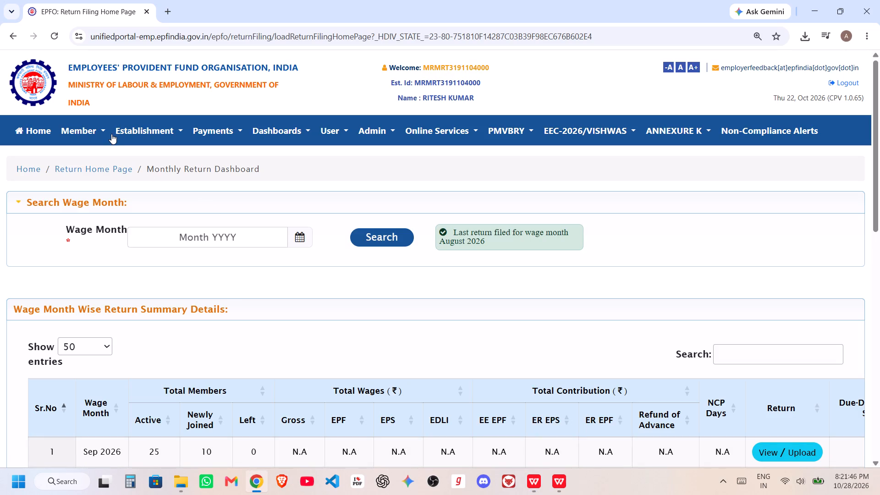
pyautogui.click(95, 128)
pyautogui.click(108, 158)
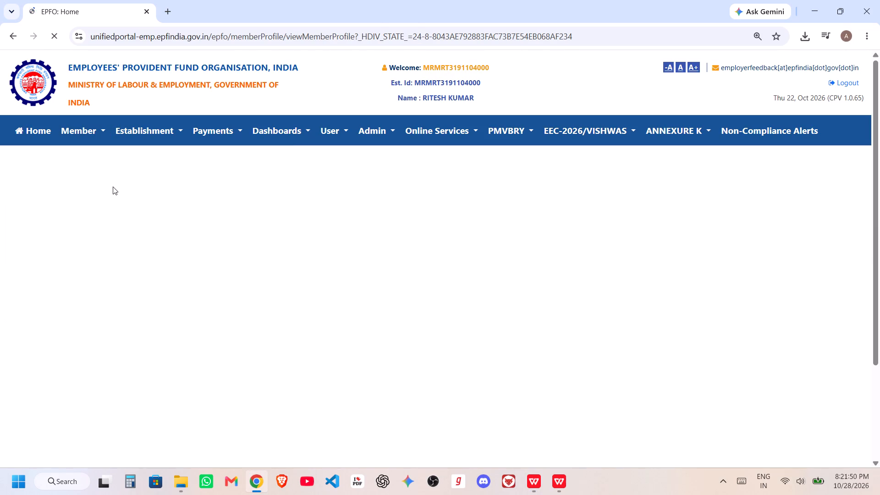
pyautogui.click(112, 199)
pyautogui.hotkey('ctrl', 'v')
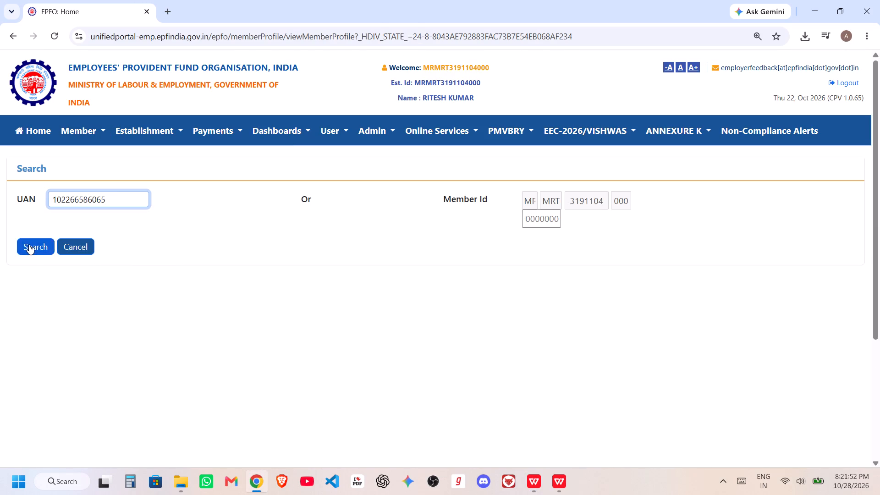
pyautogui.click(29, 244)
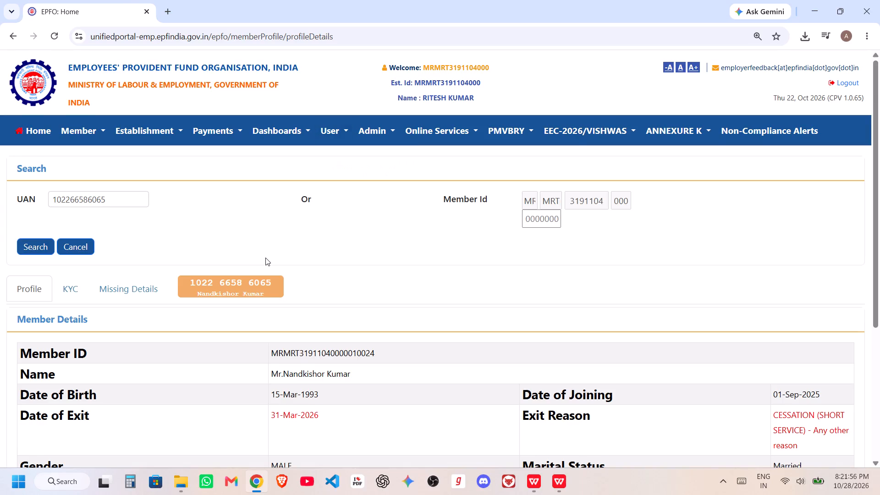
# Examine the Date of Exit in the Member Details of the looked-up worker's profile.
pyautogui.scroll(-1, 265, 258)
pyautogui.moveTo(271, 338); pyautogui.dragTo(349, 351)
pyautogui.click(349, 351)
pyautogui.moveTo(331, 341); pyautogui.dragTo(288, 339)
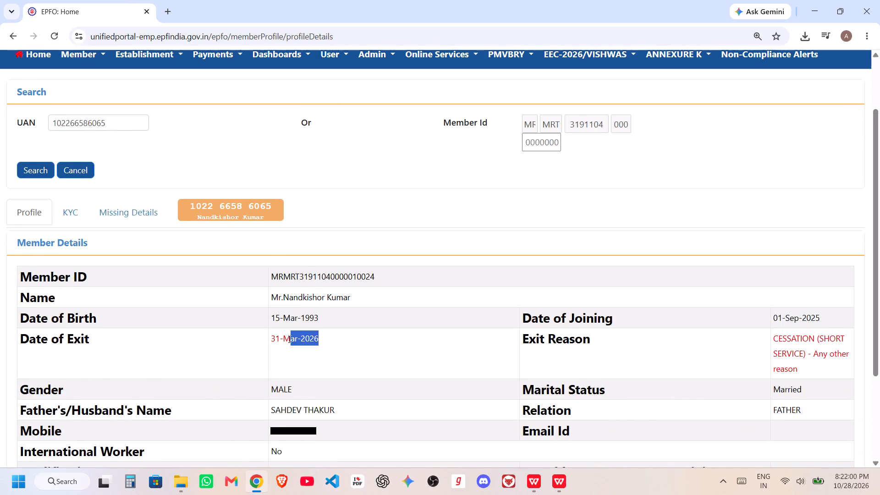
pyautogui.moveTo(288, 339); pyautogui.dragTo(269, 339)
pyautogui.click(269, 339)
pyautogui.moveTo(271, 341); pyautogui.dragTo(329, 347)
pyautogui.click(330, 349)
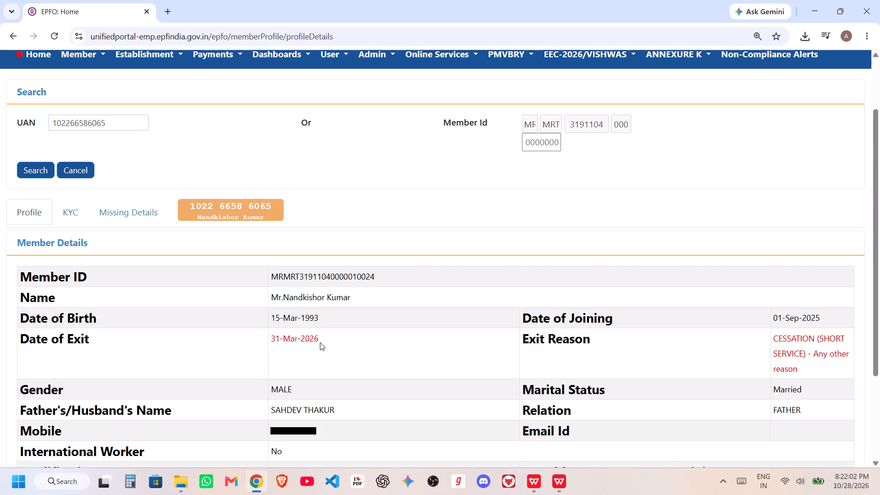
pyautogui.moveTo(319, 339); pyautogui.dragTo(255, 335)
pyautogui.click(268, 341)
pyautogui.moveTo(270, 337); pyautogui.dragTo(352, 343)
pyautogui.click(352, 344)
pyautogui.moveTo(326, 341); pyautogui.dragTo(272, 341)
pyautogui.click(351, 373)
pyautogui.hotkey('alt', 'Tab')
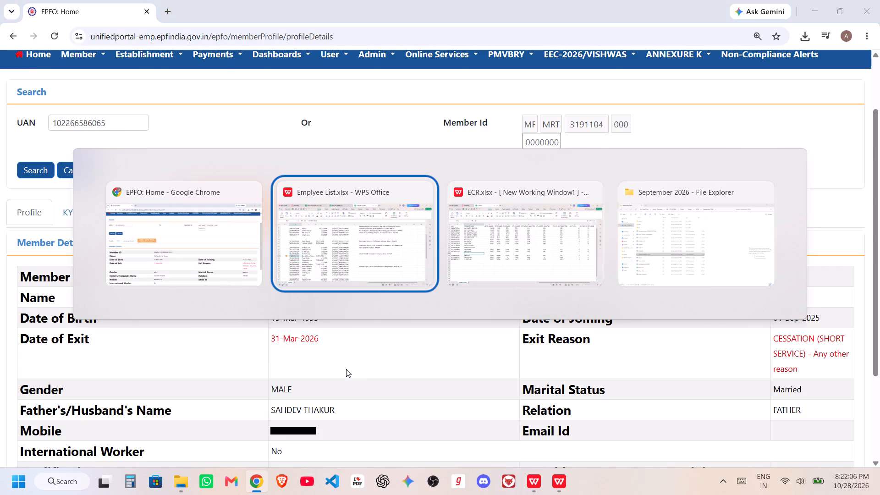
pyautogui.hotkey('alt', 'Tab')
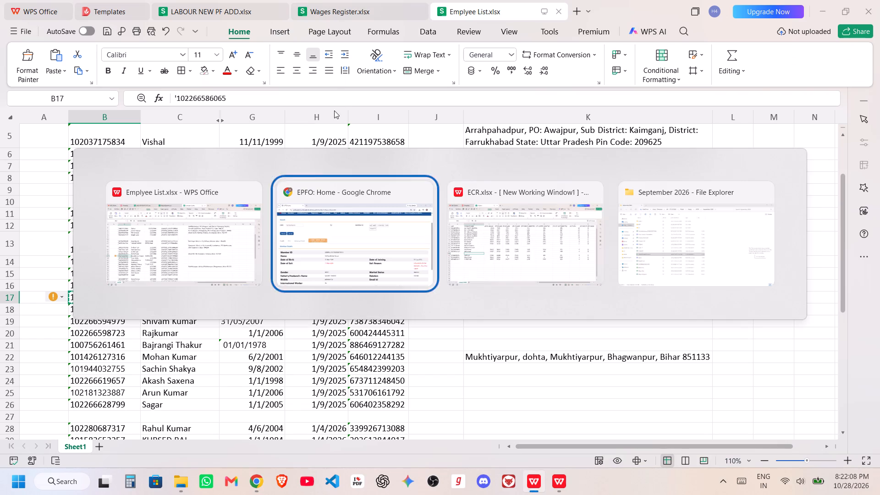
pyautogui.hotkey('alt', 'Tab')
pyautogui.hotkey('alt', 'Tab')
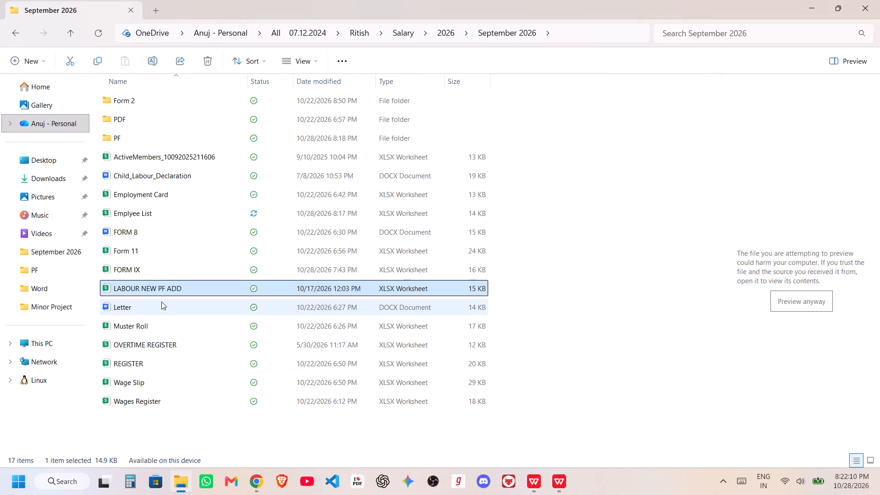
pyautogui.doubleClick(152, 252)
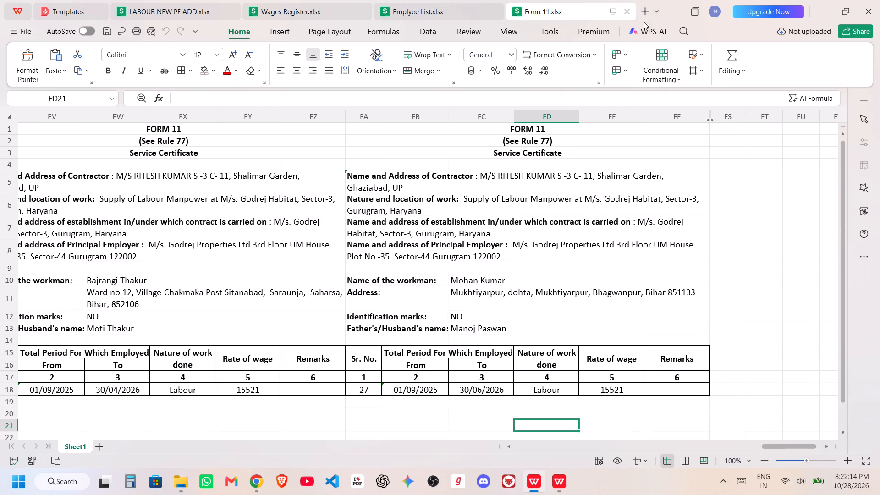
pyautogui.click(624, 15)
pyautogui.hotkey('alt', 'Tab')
# Open FORM IX.xlsx from the September 2026 folder and check the serial 22 worker's joining date in I34.
pyautogui.doubleClick(134, 273)
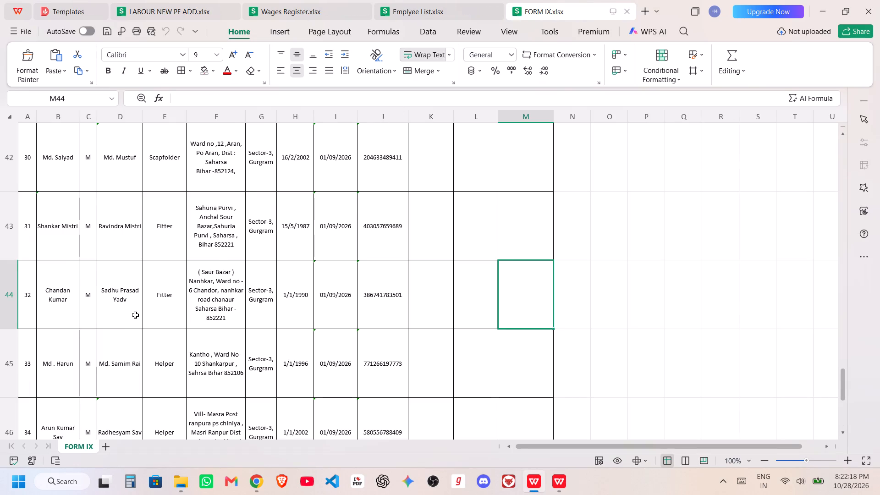
pyautogui.scroll(-3, 135, 314)
pyautogui.scroll(-4, 65, 324)
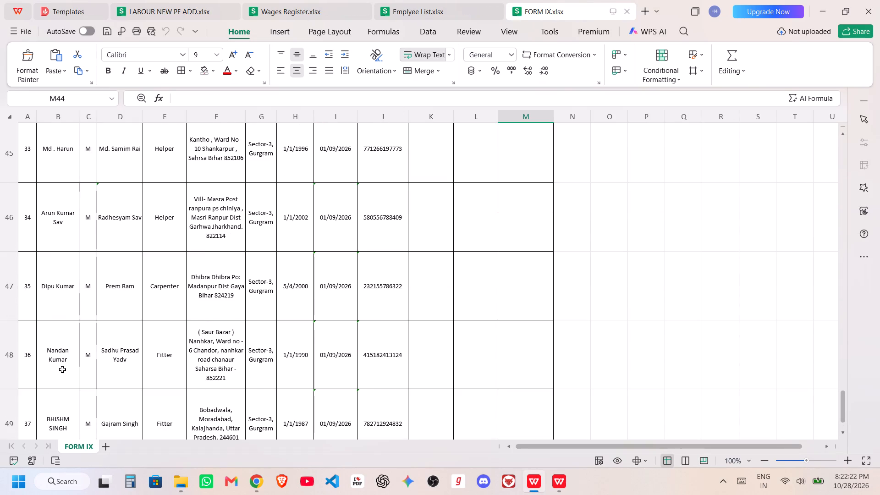
pyautogui.scroll(-1, 63, 368)
pyautogui.scroll(14, 63, 363)
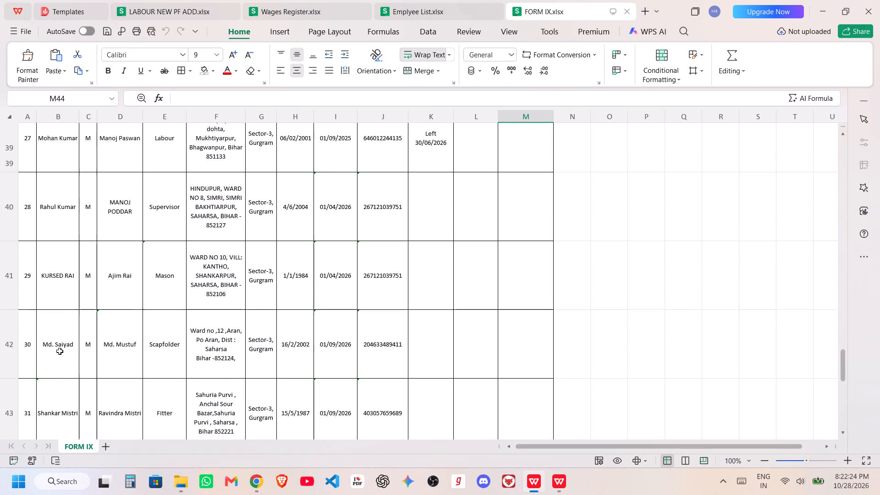
pyautogui.scroll(9, 60, 351)
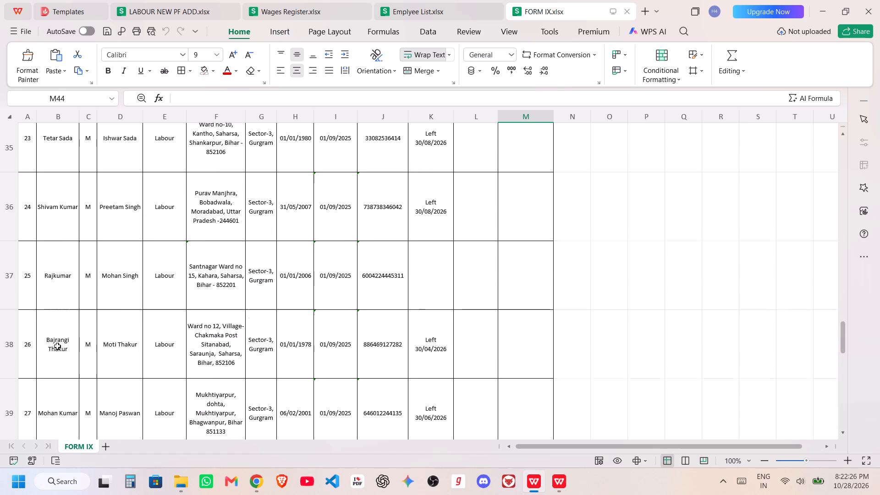
pyautogui.scroll(4, 57, 345)
pyautogui.scroll(1, 84, 247)
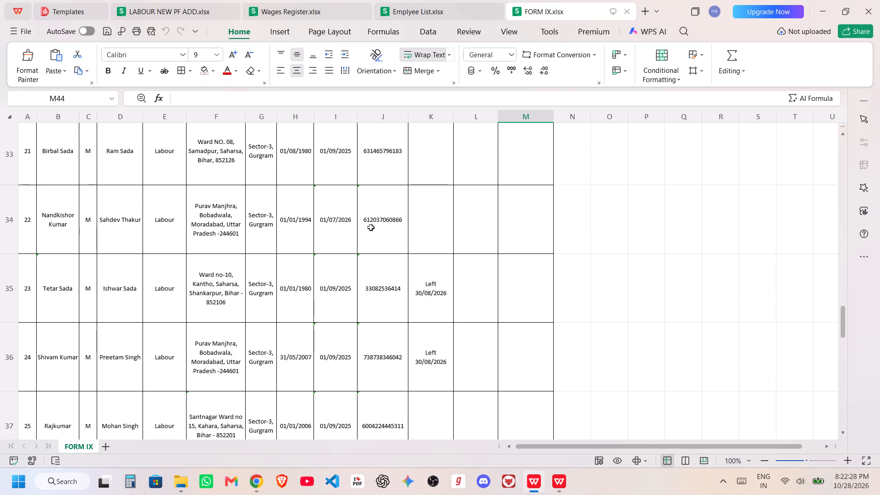
pyautogui.click(338, 221)
pyautogui.scroll(2, 352, 245)
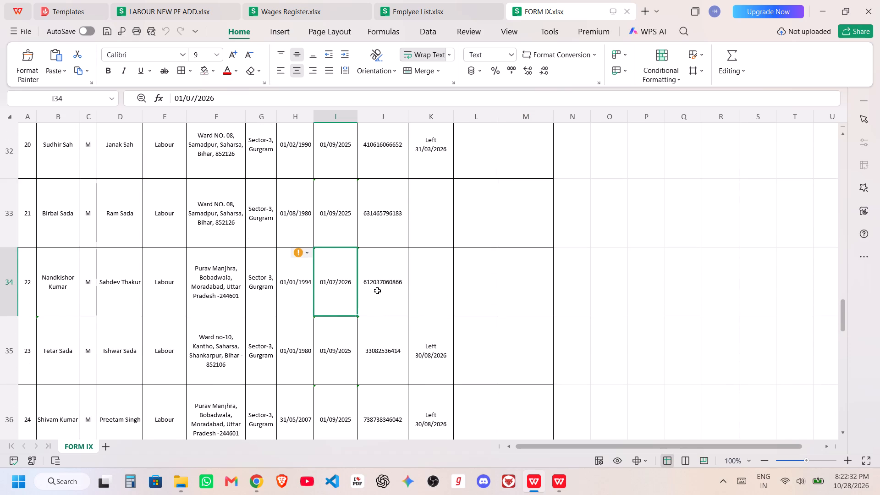
# Switch back to the EPFO portal in Chrome and reopen the Monthly Return Dashboard through Return Filing.
pyautogui.hotkey('alt', 'Tab')
pyautogui.hotkey('alt', 'Tab')
pyautogui.scroll(2, 374, 229)
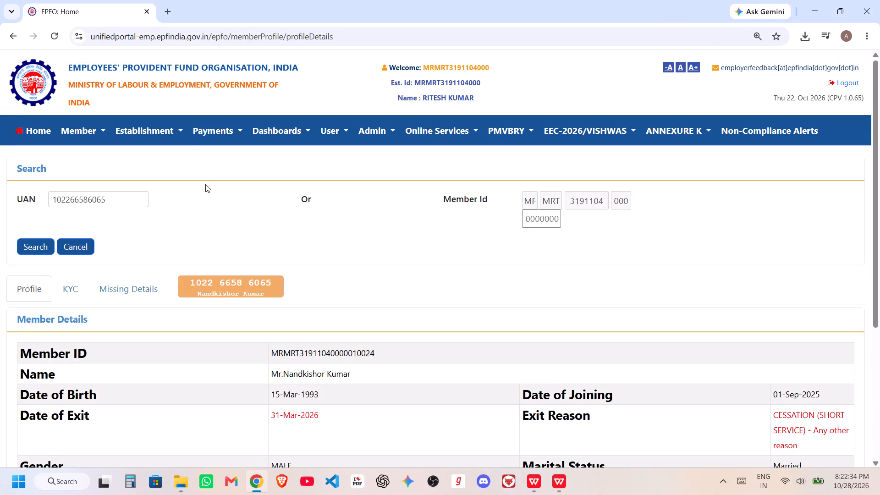
pyautogui.click(214, 128)
pyautogui.click(225, 154)
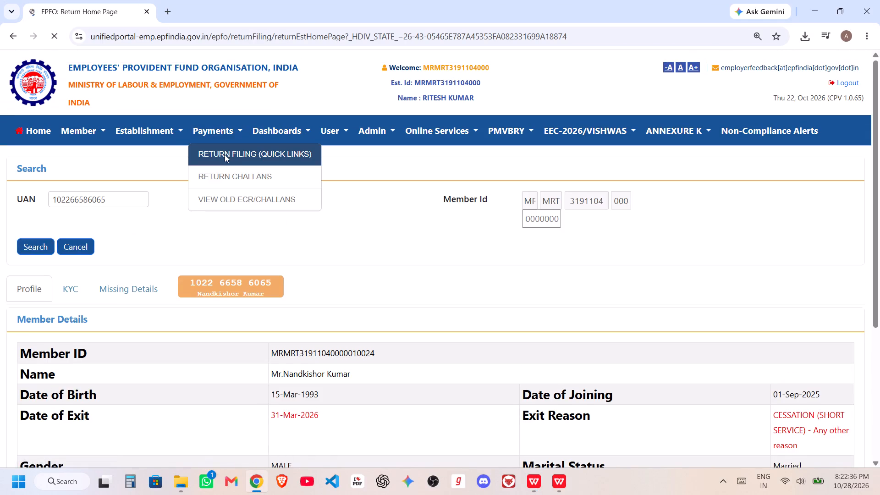
pyautogui.click(401, 236)
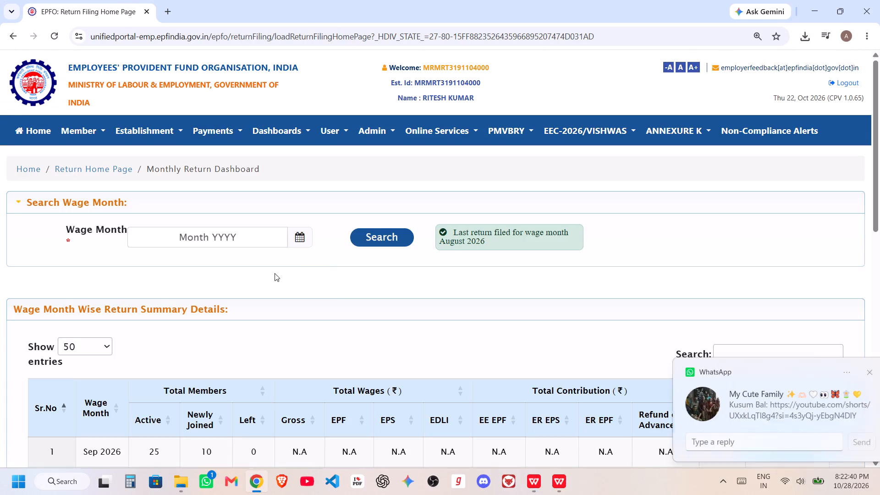
# Compare the Active, Newly Joined and Left member counts for Sep 2026 and Aug 2026 in the return summary.
pyautogui.scroll(-3, 325, 296)
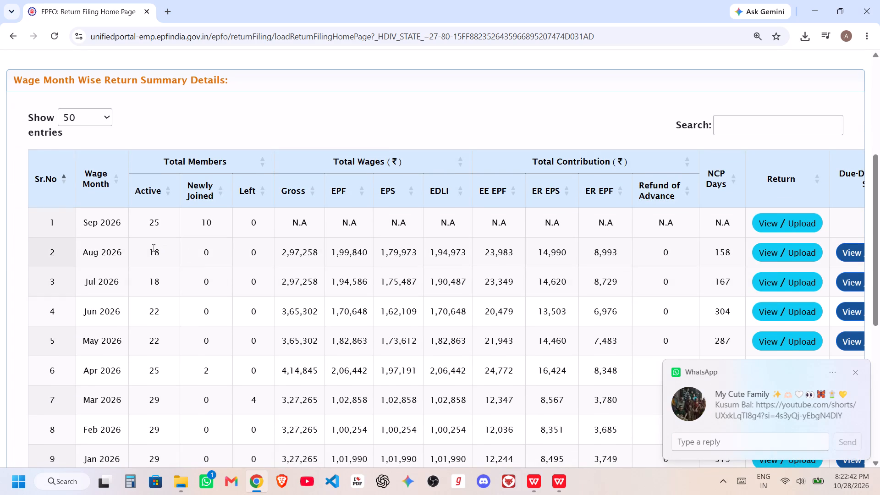
pyautogui.moveTo(149, 253); pyautogui.dragTo(189, 252)
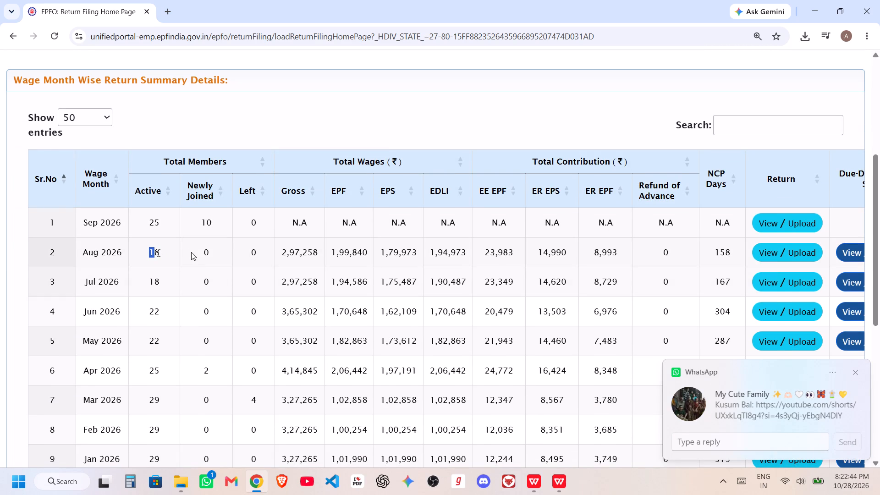
pyautogui.click(192, 252)
pyautogui.click(222, 250)
pyautogui.moveTo(190, 219); pyautogui.dragTo(216, 224)
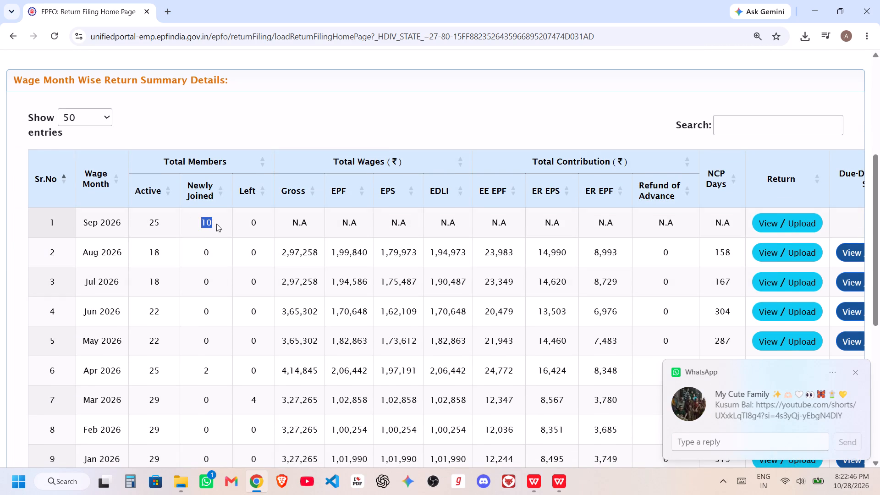
pyautogui.moveTo(216, 224); pyautogui.dragTo(221, 226)
pyautogui.click(223, 230)
pyautogui.click(210, 253)
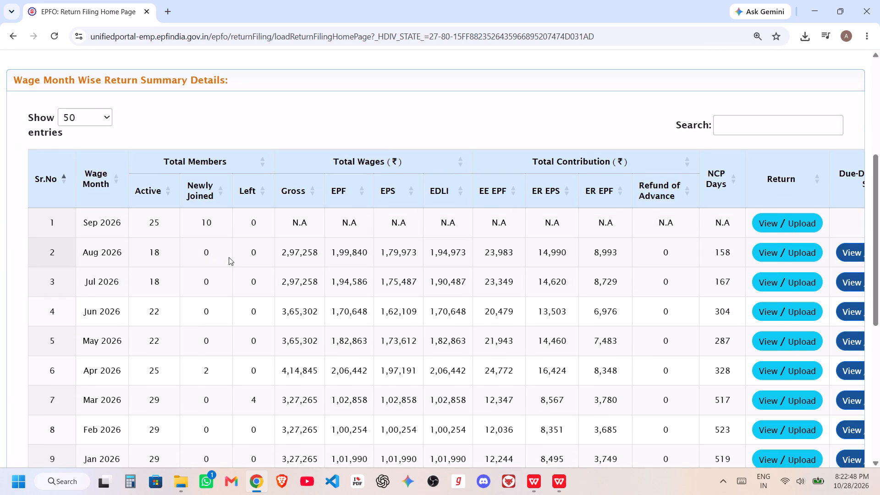
pyautogui.moveTo(141, 255); pyautogui.dragTo(165, 255)
pyautogui.click(190, 257)
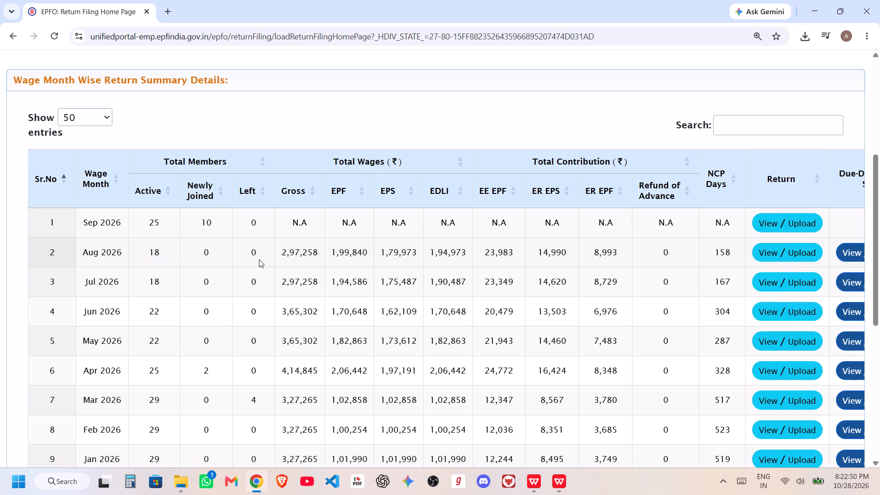
pyautogui.moveTo(248, 255); pyautogui.dragTo(270, 256)
pyautogui.click(270, 256)
pyautogui.doubleClick(249, 252)
# Open the Aug 2026 return page and check its Total Left Members and Total Active Members.
pyautogui.click(770, 253)
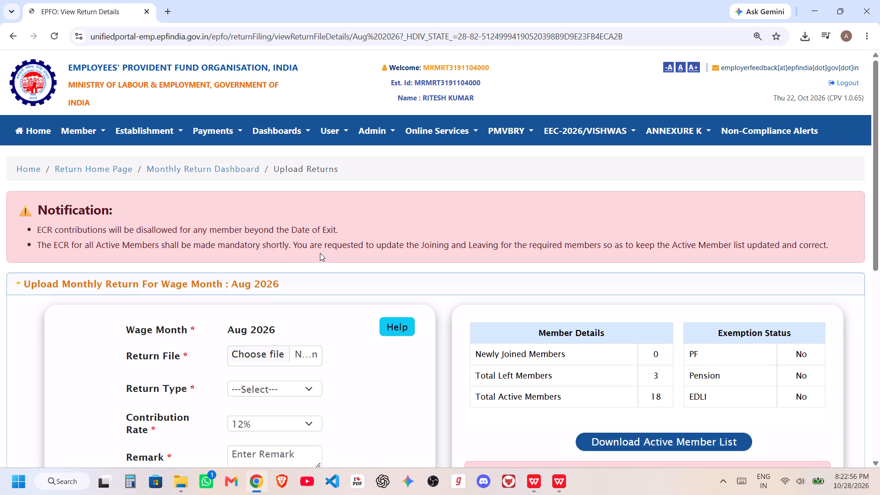
pyautogui.scroll(-3, 326, 247)
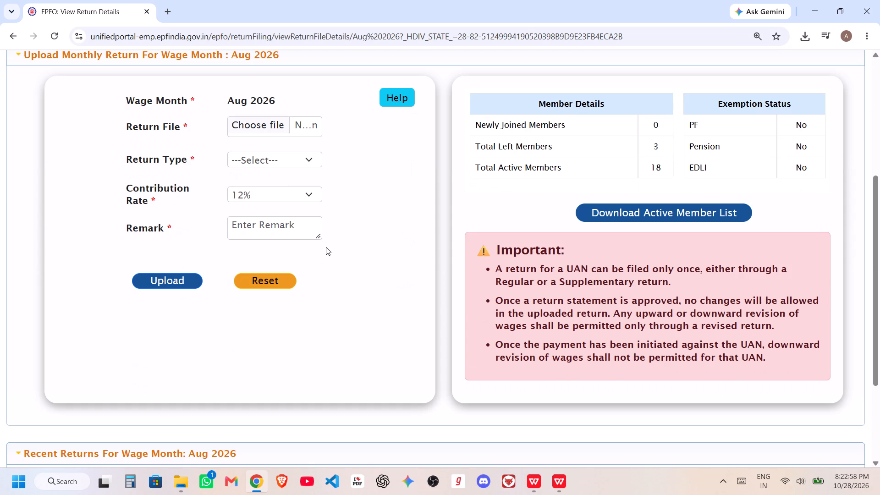
pyautogui.scroll(1, 326, 247)
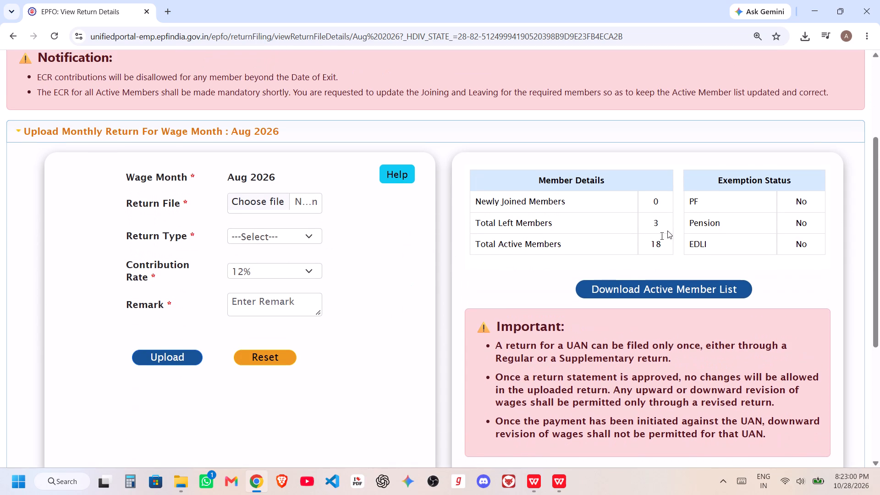
pyautogui.moveTo(654, 224); pyautogui.dragTo(661, 224)
pyautogui.click(659, 239)
pyautogui.moveTo(648, 248); pyautogui.dragTo(664, 247)
pyautogui.click(541, 253)
# Download the Active Member List for the Aug 2026 wage month and open the downloaded file.
pyautogui.click(611, 289)
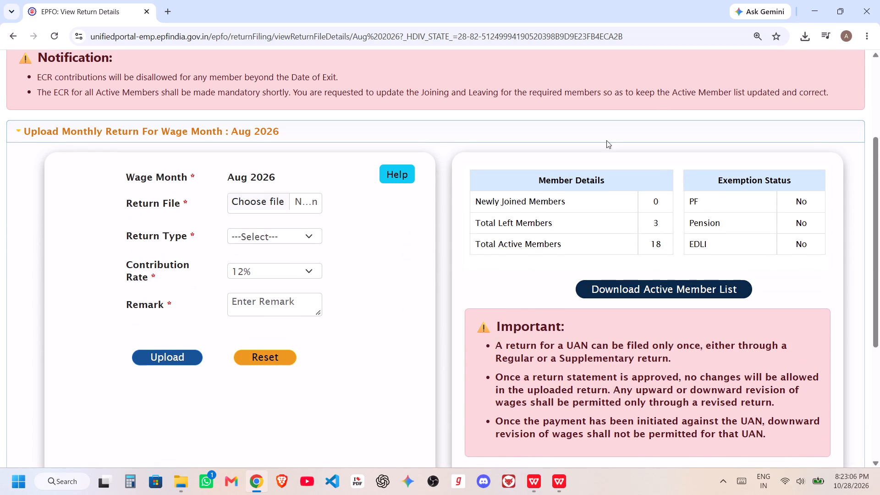
pyautogui.click(718, 59)
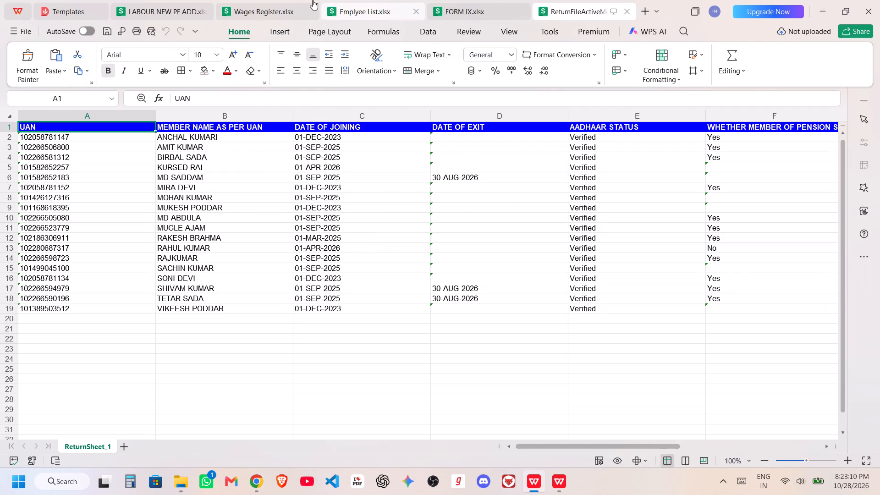
# Compare the downloaded Aug 2026 Active Member List with the ATTENDANCE SEP 26 sheet, examining member names, joining dates and exit dates.
pyautogui.click(172, 0)
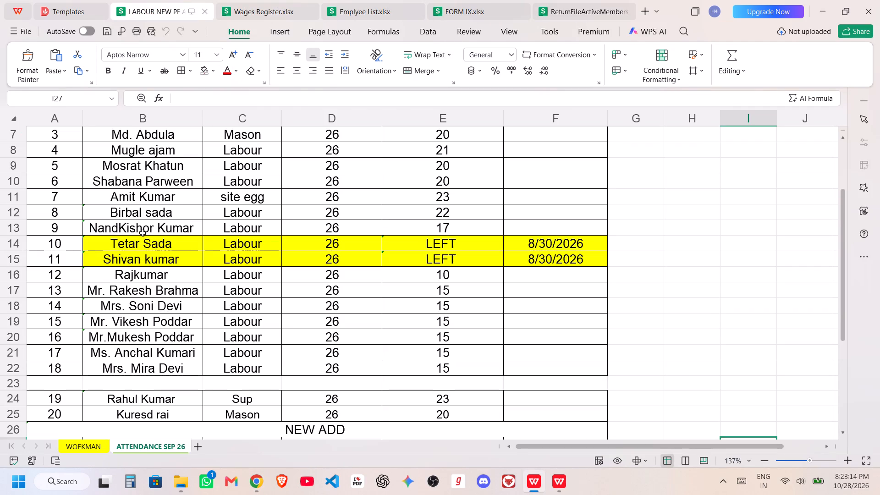
pyautogui.click(590, 0)
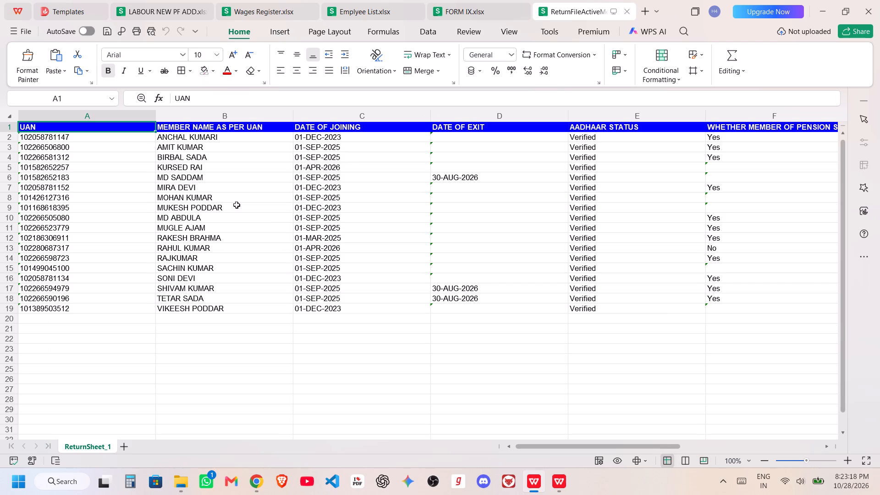
pyautogui.click(225, 140)
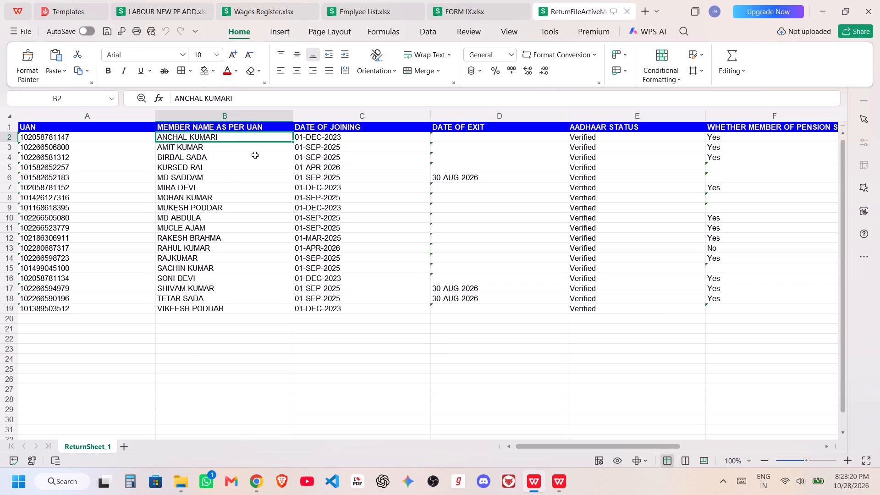
pyautogui.moveTo(331, 138); pyautogui.dragTo(331, 142)
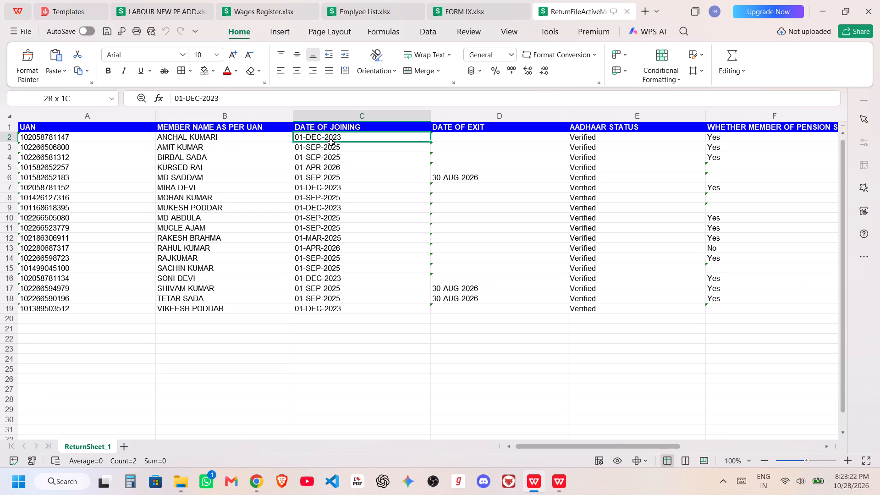
pyautogui.moveTo(331, 142); pyautogui.dragTo(341, 142)
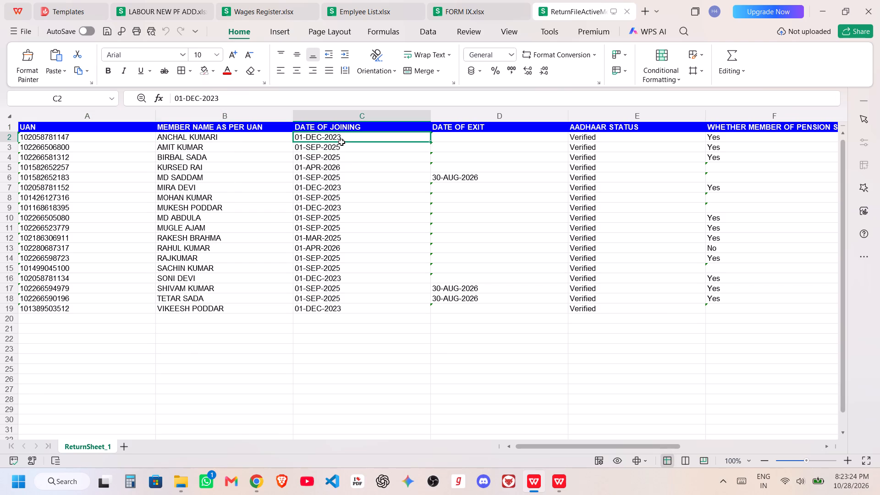
pyautogui.moveTo(341, 142); pyautogui.dragTo(342, 154)
pyautogui.click(337, 168)
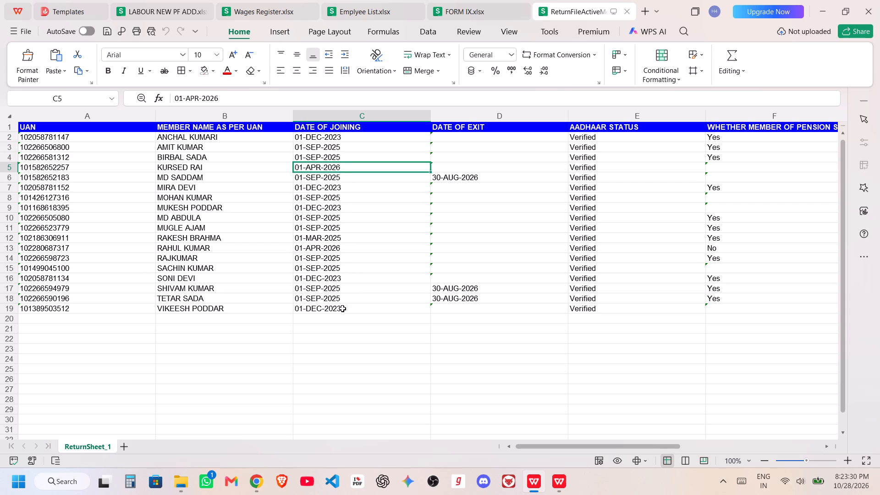
pyautogui.scroll(2, 317, 325)
# Open the Wages Register in the August 2026 salary folder, examine its worker rows, and close it.
pyautogui.click(820, 4)
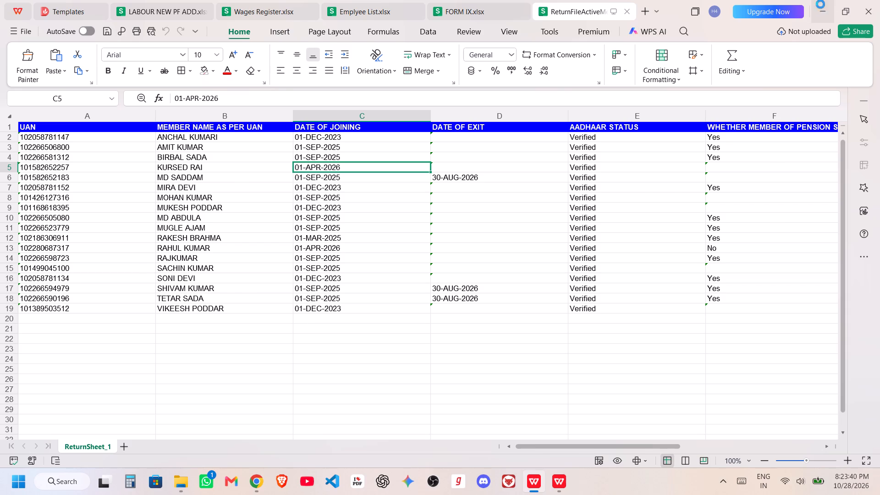
pyautogui.click(819, 4)
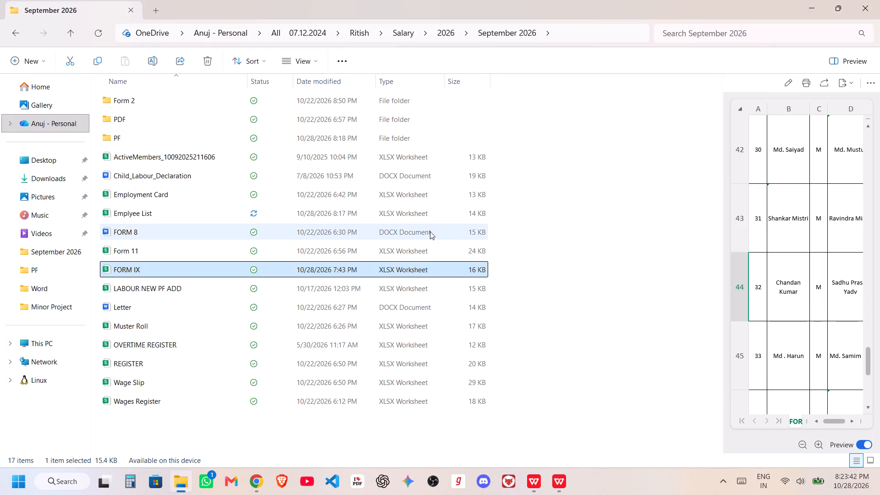
pyautogui.click(446, 37)
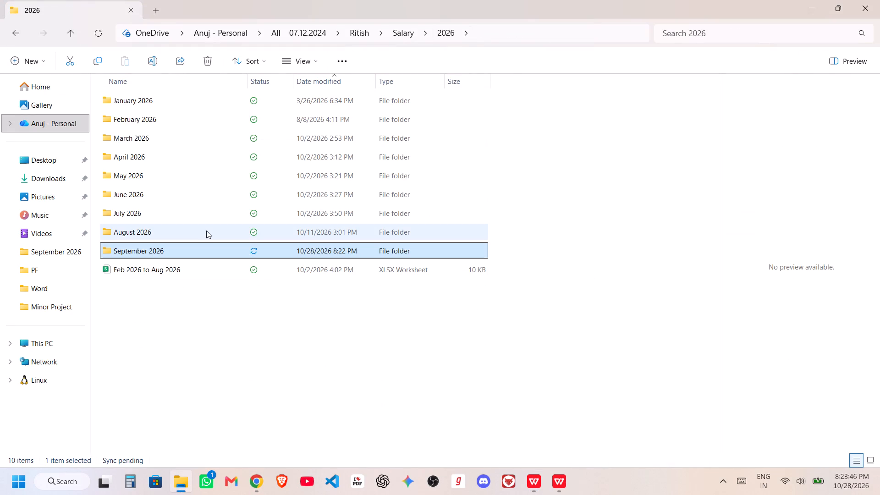
pyautogui.doubleClick(206, 231)
pyautogui.doubleClick(140, 398)
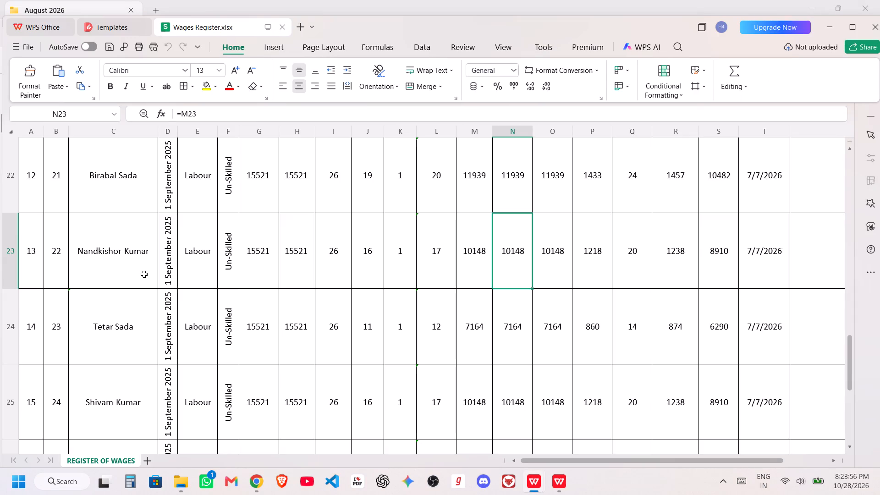
pyautogui.scroll(-4, 144, 274)
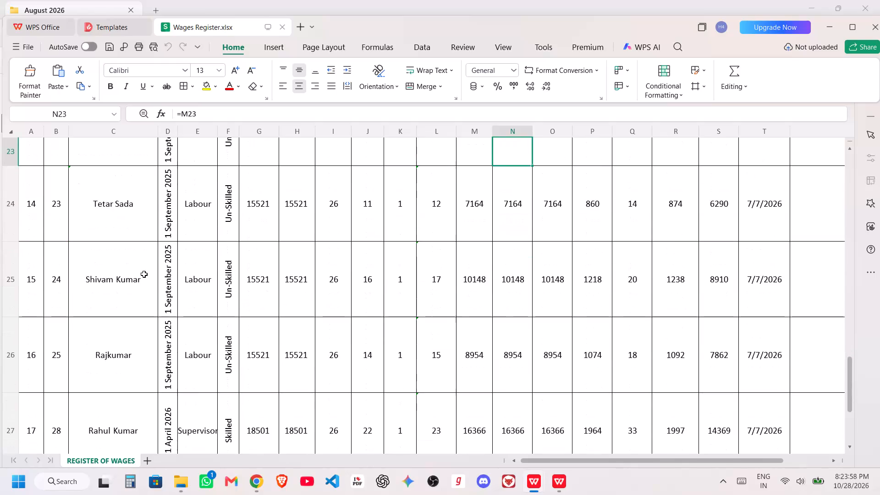
pyautogui.scroll(-8, 144, 274)
pyautogui.scroll(8, 144, 274)
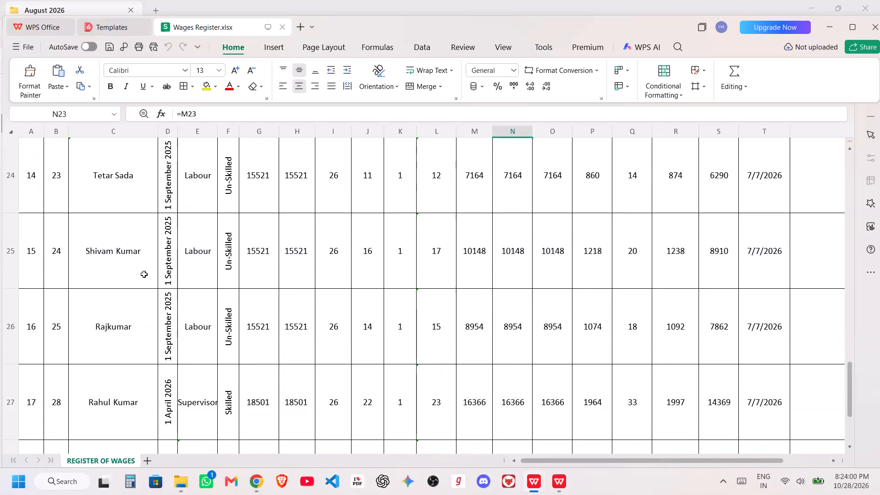
pyautogui.scroll(3, 144, 274)
pyautogui.click(873, 20)
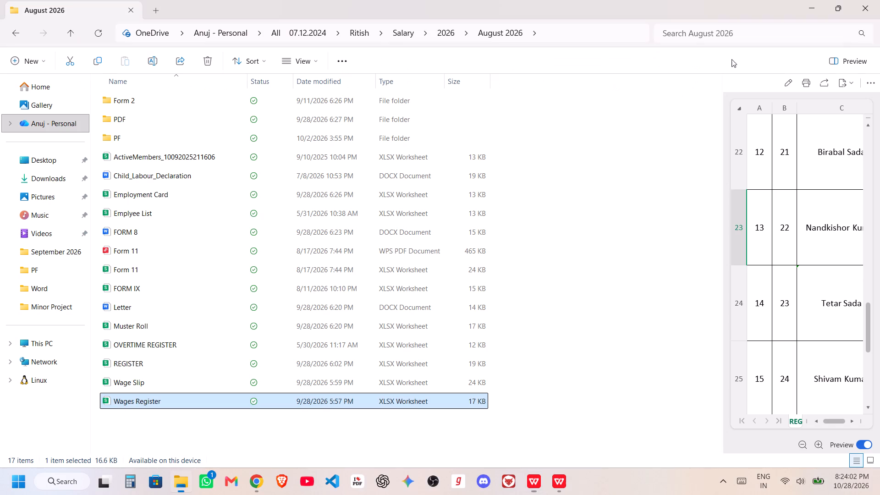
# Open the Wages Register in the July 2026 salary folder, examine its worker rows, and close it.
pyautogui.click(452, 32)
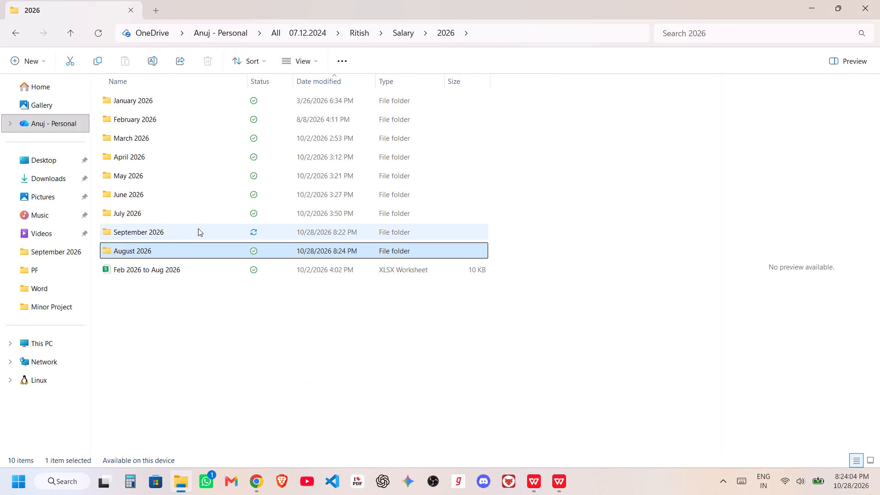
pyautogui.doubleClick(169, 210)
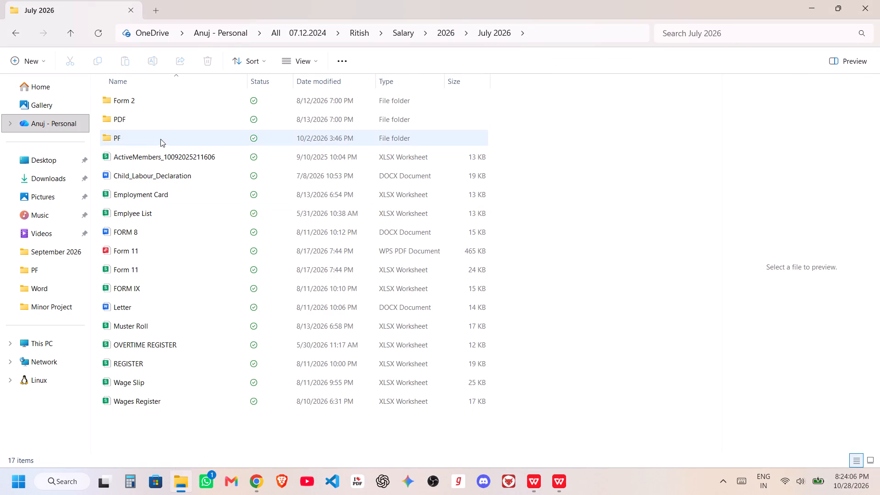
pyautogui.doubleClick(188, 400)
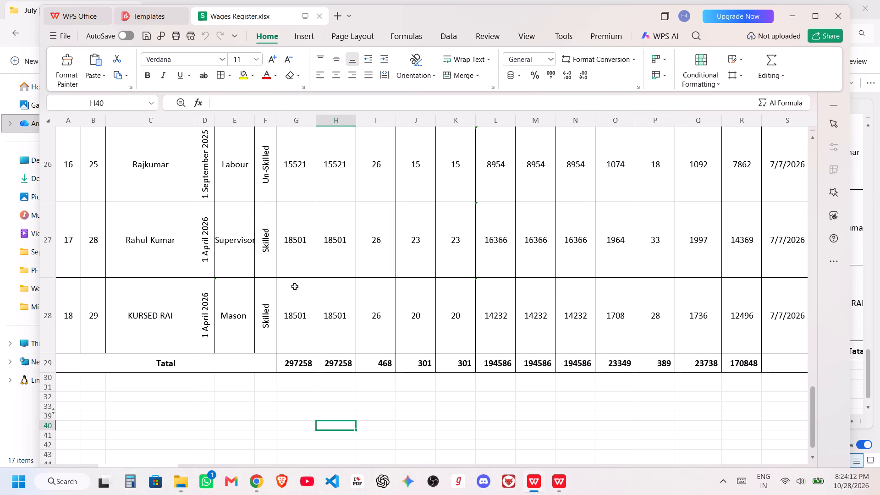
pyautogui.scroll(9, 242, 282)
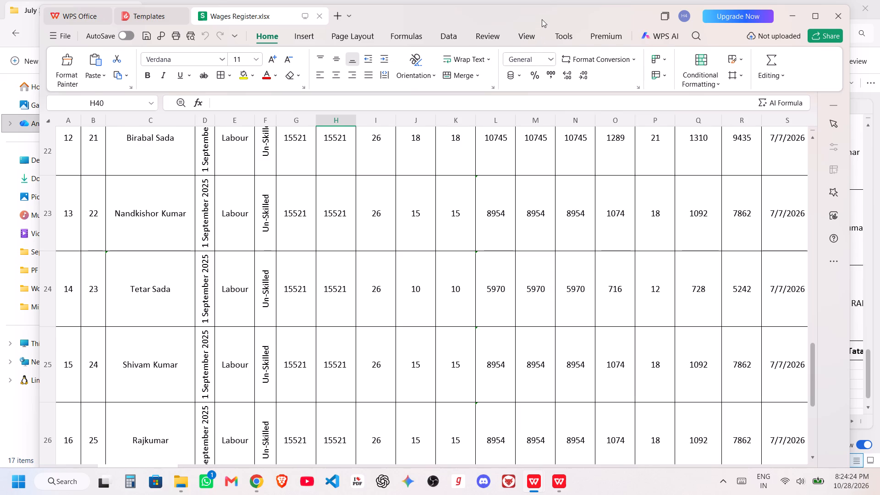
pyautogui.moveTo(542, 17); pyautogui.dragTo(526, 28)
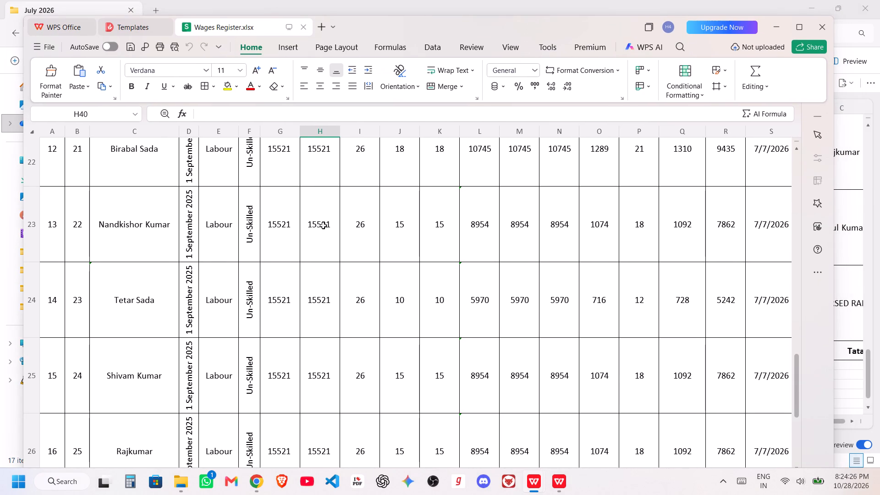
pyautogui.click(832, 32)
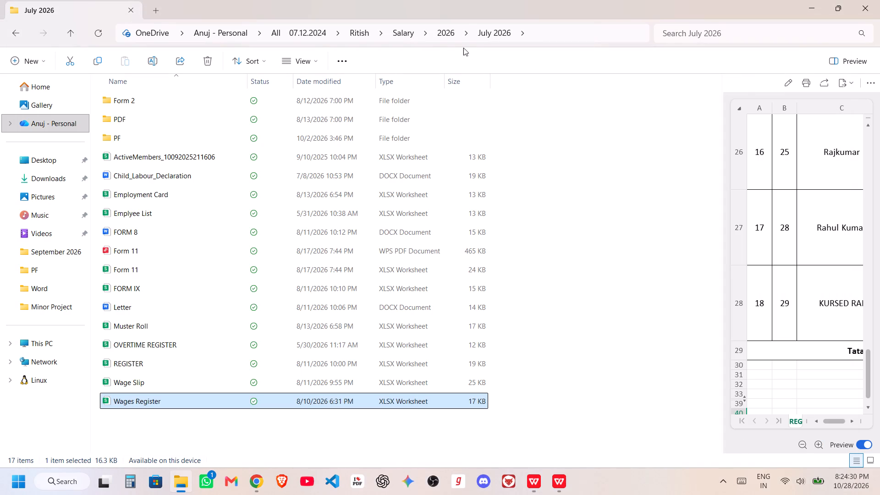
# Open the Wages Register in the June 2026 salary folder and read through its worker rows from the totals upward.
pyautogui.click(444, 34)
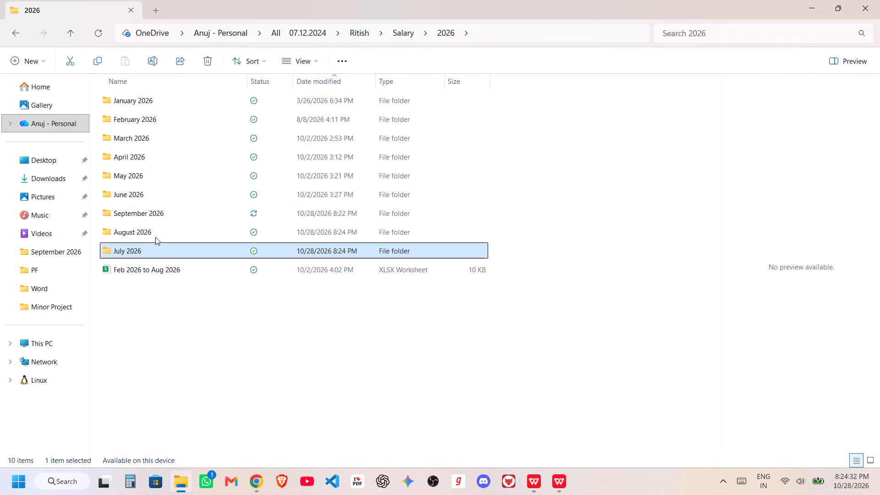
pyautogui.doubleClick(153, 193)
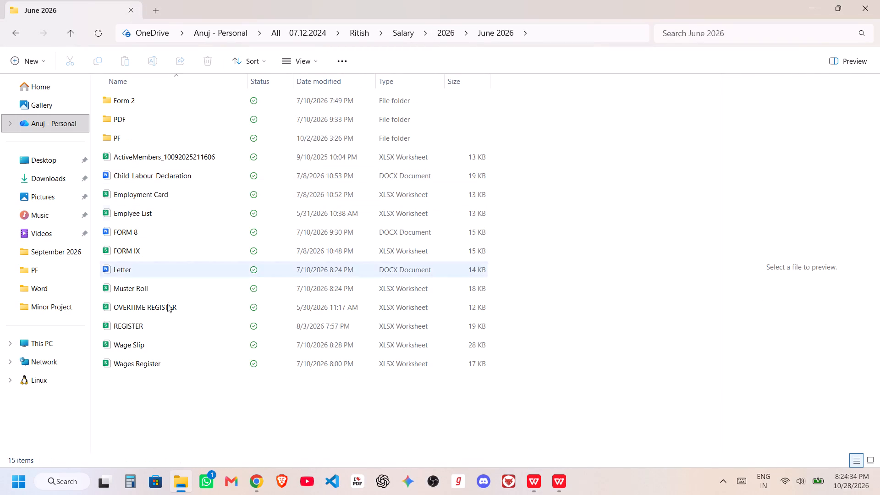
pyautogui.doubleClick(171, 370)
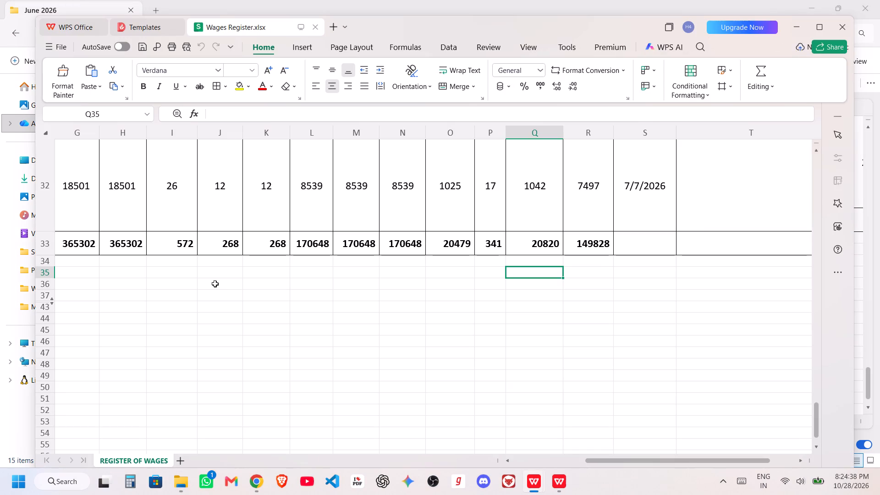
pyautogui.scroll(8, 214, 283)
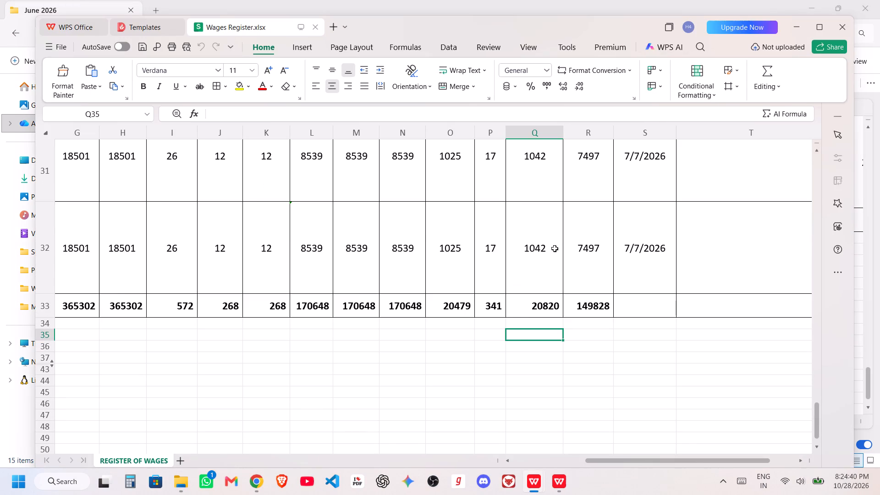
pyautogui.hscroll(9, 594, 250)
pyautogui.scroll(6, 594, 250)
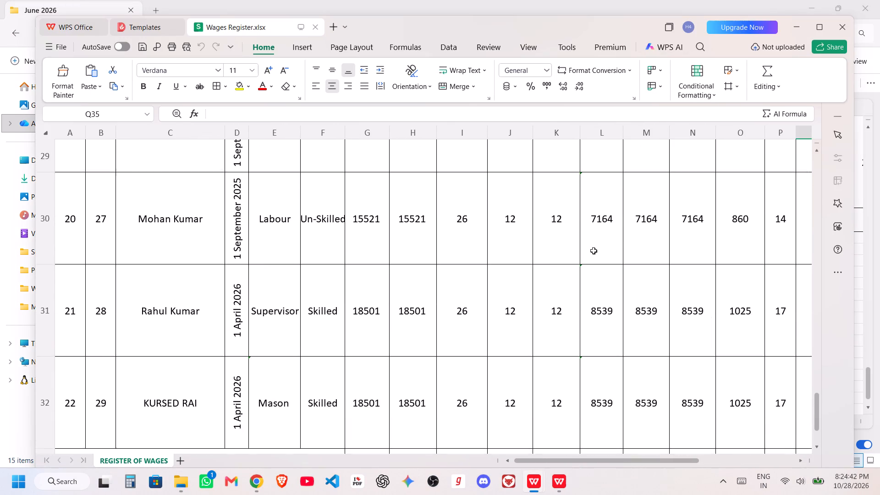
pyautogui.scroll(8, 594, 250)
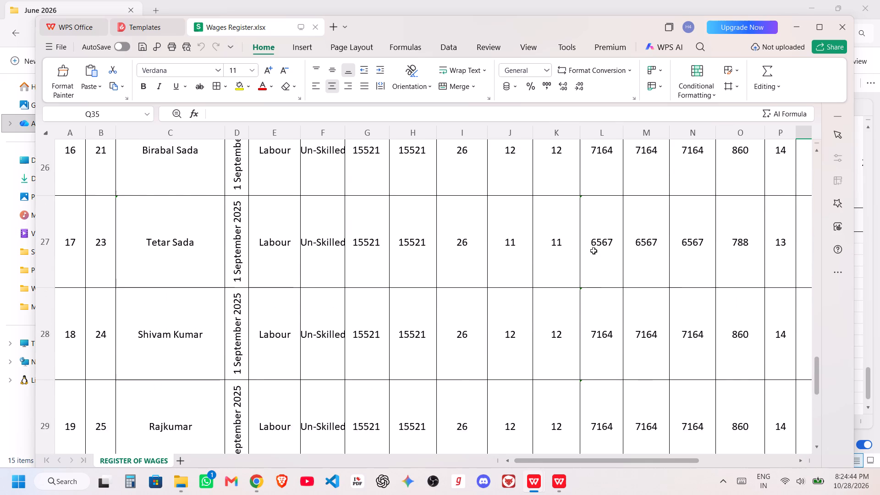
pyautogui.scroll(7, 594, 250)
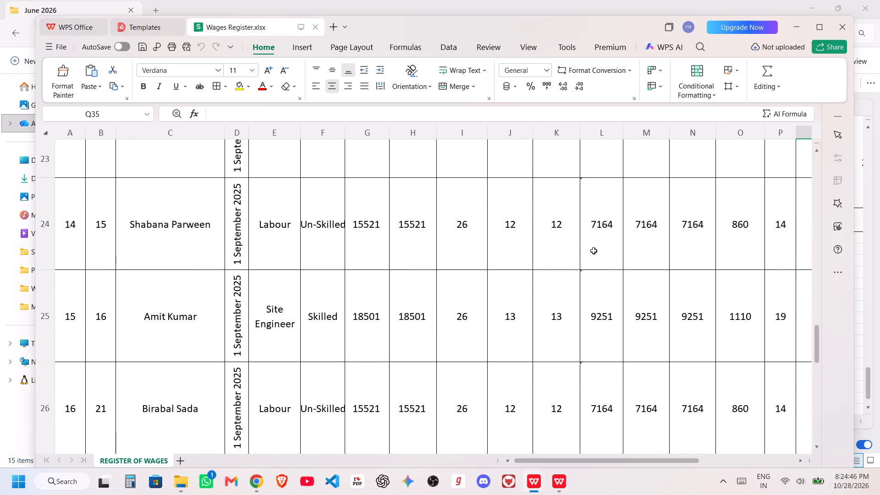
pyautogui.scroll(4, 594, 250)
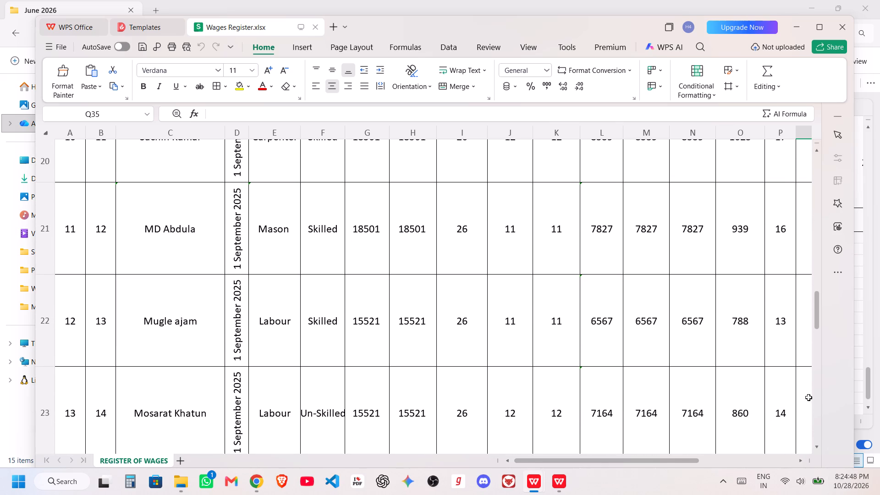
pyautogui.scroll(-3, 479, 322)
pyautogui.scroll(-7, 438, 318)
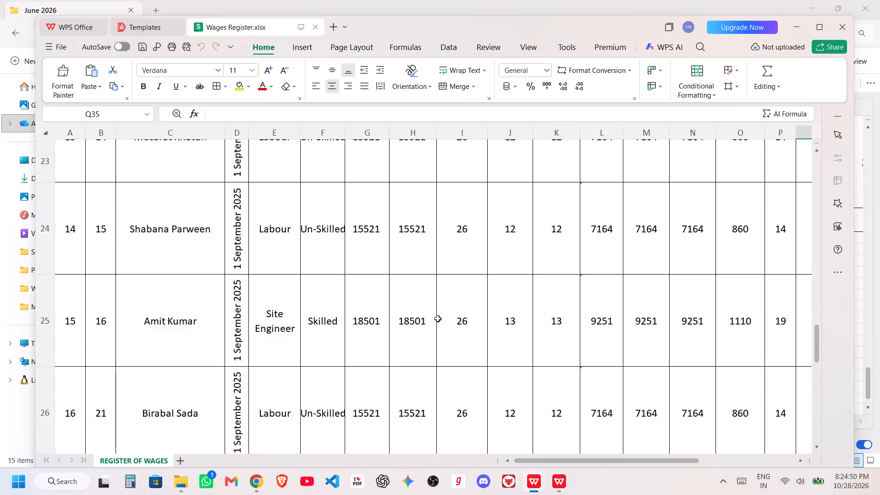
pyautogui.scroll(-14, 438, 318)
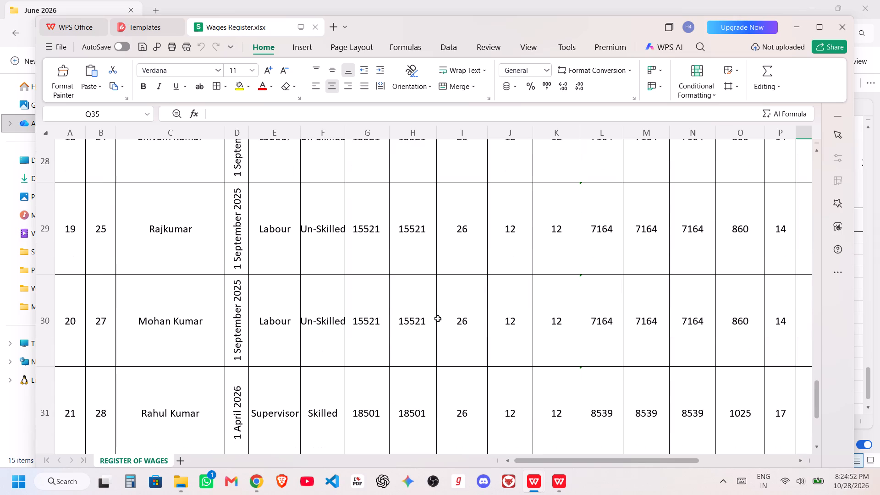
pyautogui.scroll(5, 438, 318)
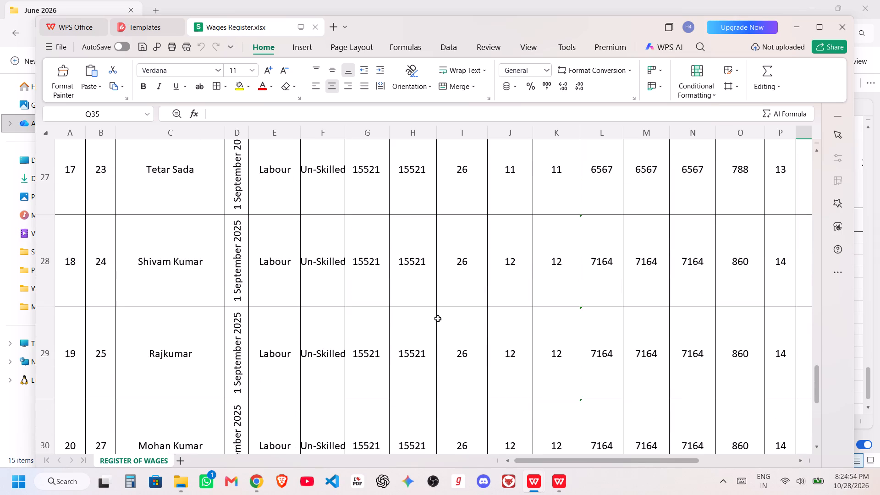
pyautogui.scroll(4, 438, 318)
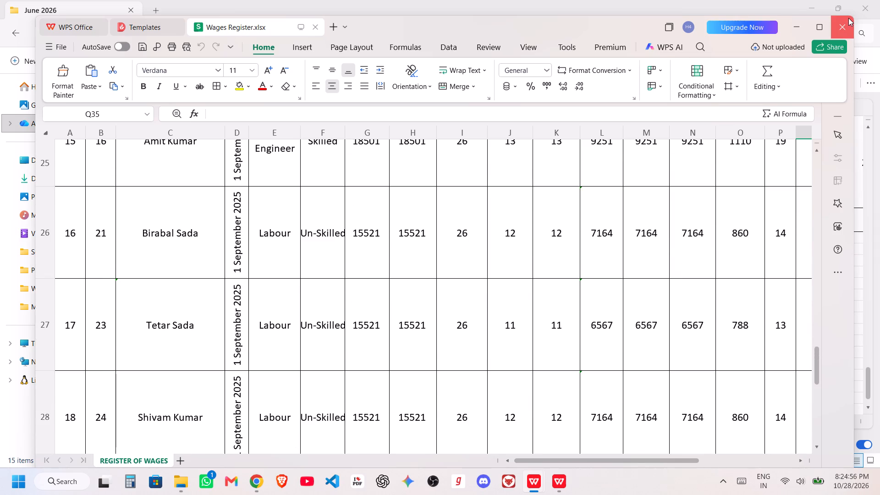
pyautogui.click(848, 17)
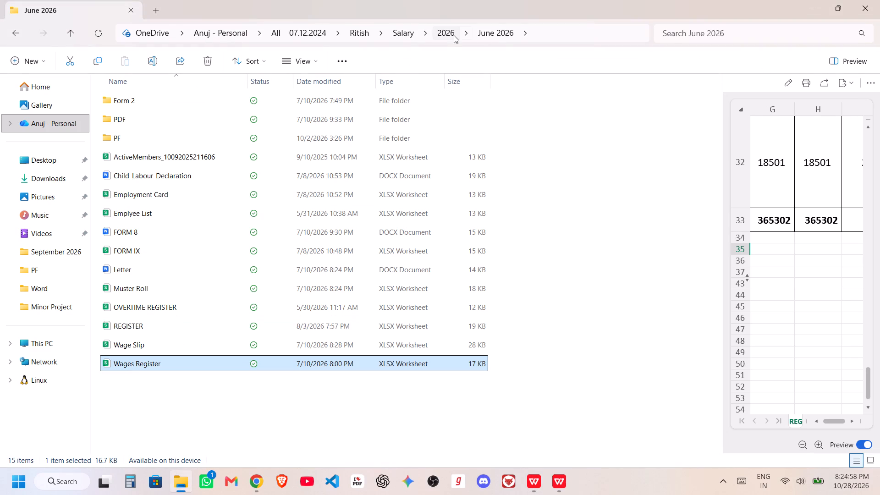
# Return to the 2026 salary folder that holds the monthly folders.
pyautogui.click(454, 35)
pyautogui.click(152, 239)
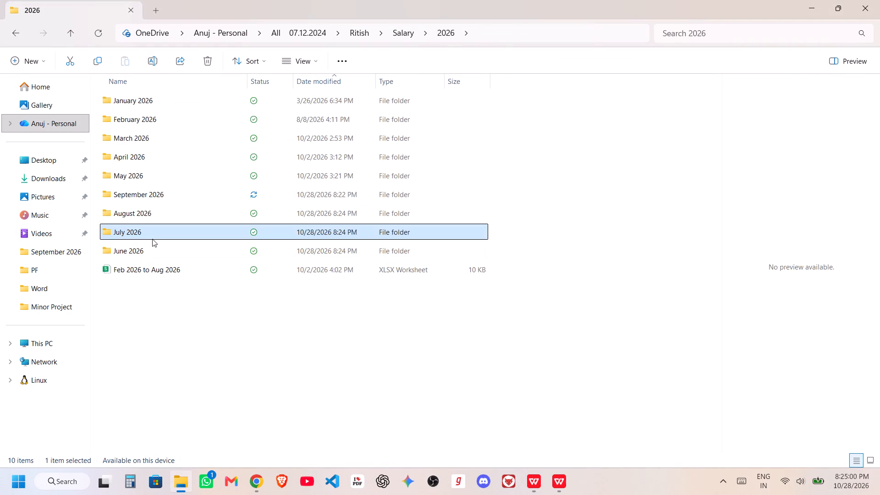
pyautogui.click(152, 239)
pyautogui.click(71, 36)
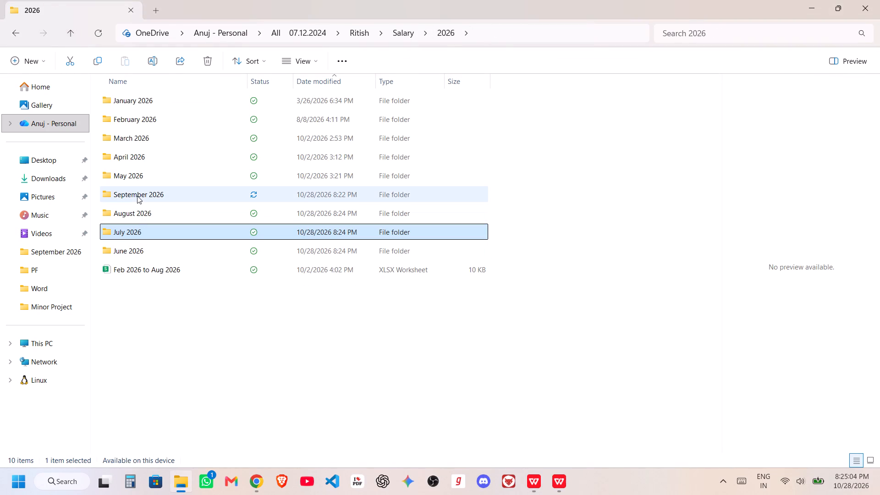
# Copy the UANs and names in rows 31 to 40 of Emplyee List.xlsx into ECR.xlsx, starting at cell A19.
pyautogui.doubleClick(137, 196)
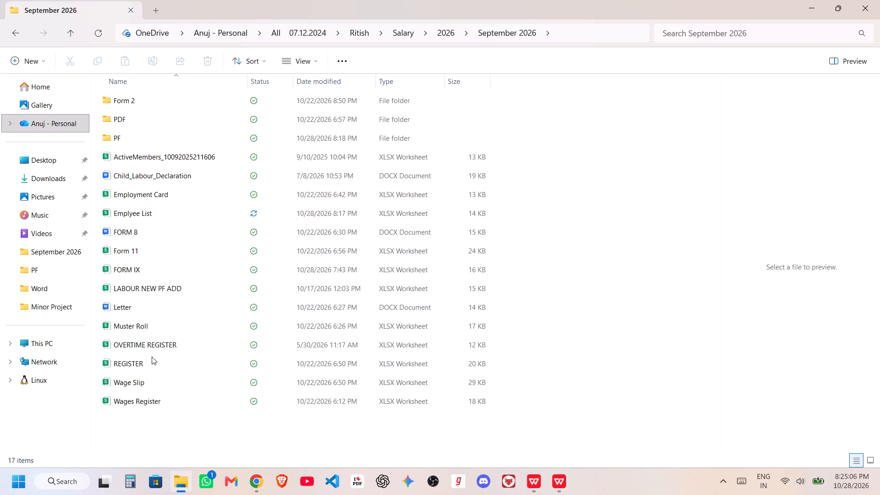
pyautogui.click(566, 484)
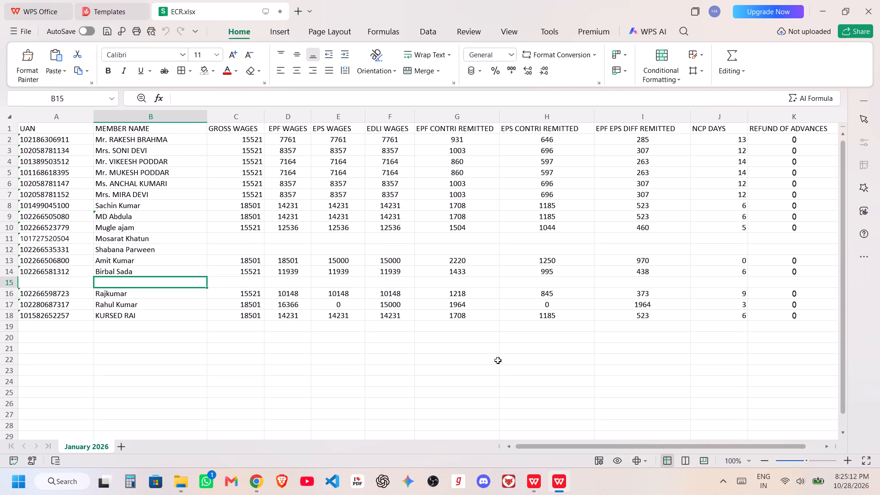
pyautogui.click(539, 487)
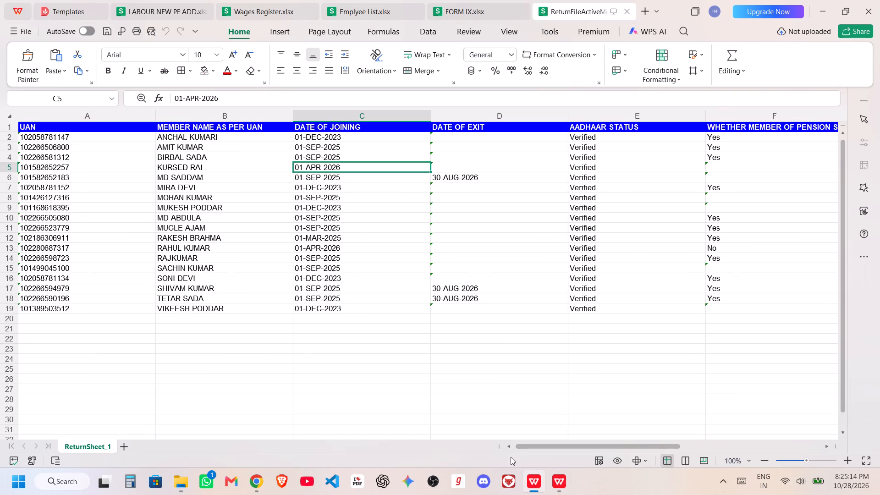
pyautogui.click(354, 0)
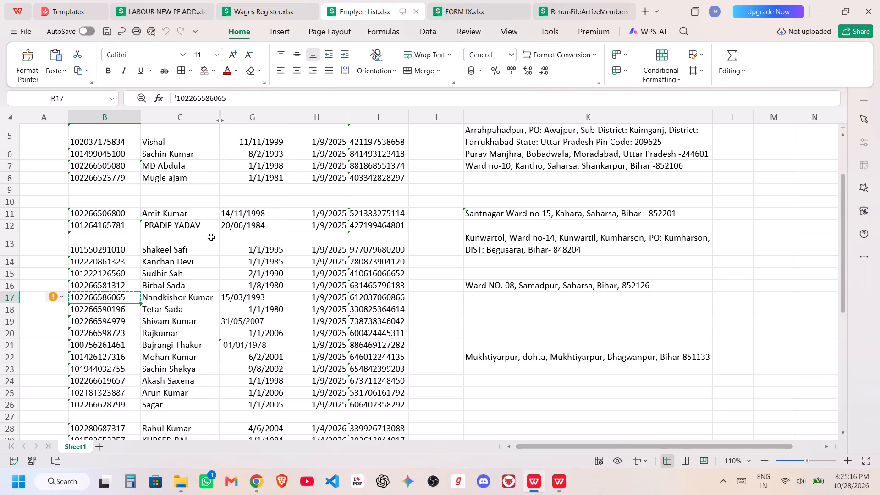
pyautogui.scroll(-12, 158, 308)
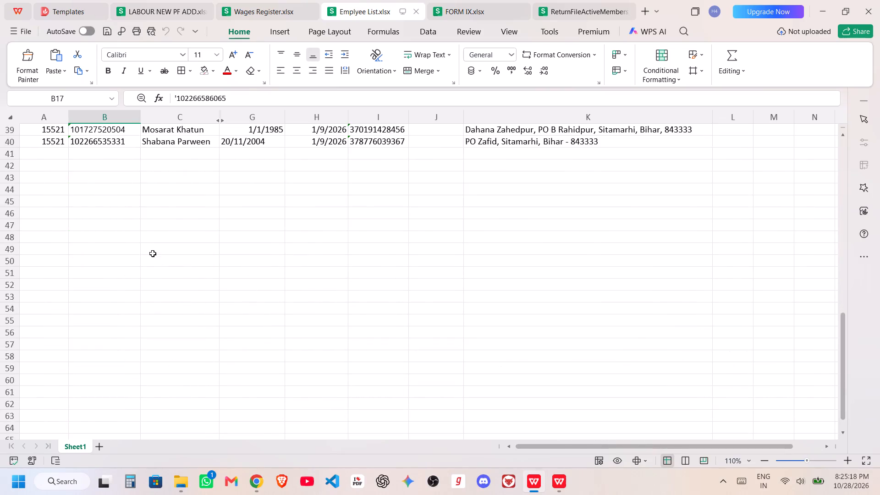
pyautogui.scroll(5, 153, 253)
pyautogui.moveTo(115, 214); pyautogui.dragTo(175, 280)
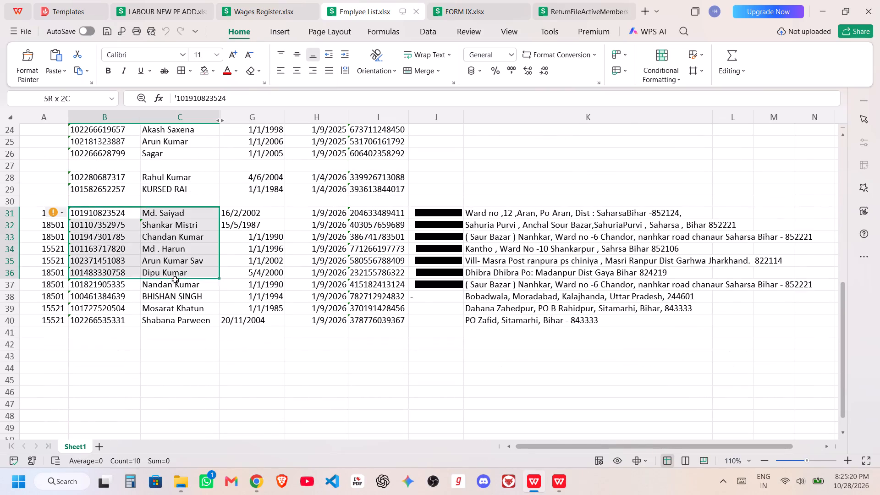
pyautogui.moveTo(175, 280); pyautogui.dragTo(170, 316)
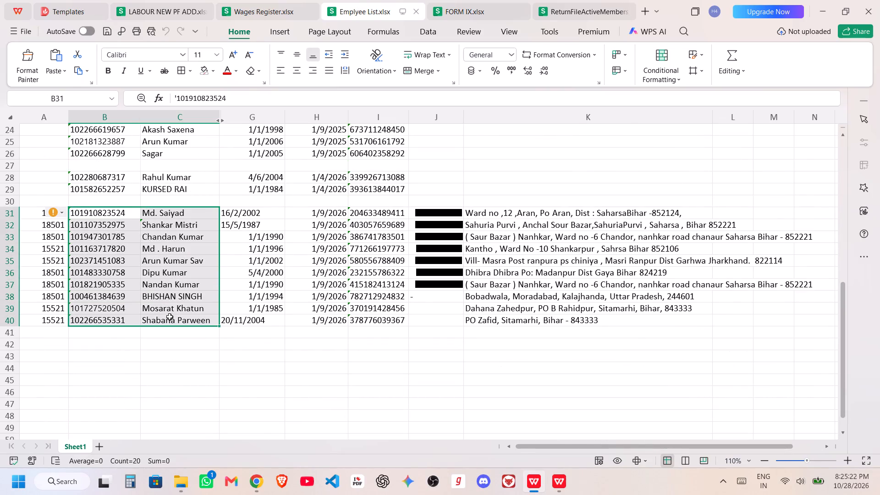
pyautogui.hotkey('ctrl', 'c')
pyautogui.hotkey('alt', 'Tab')
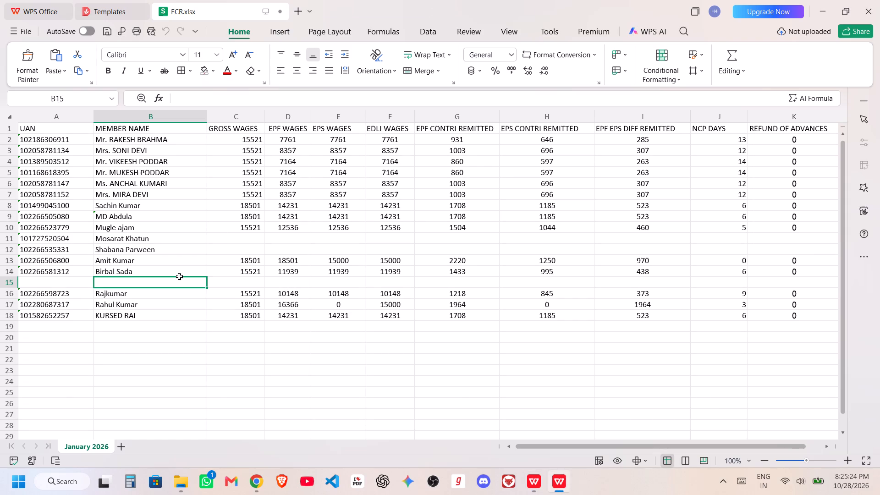
pyautogui.click(66, 330)
pyautogui.rightClick(69, 329)
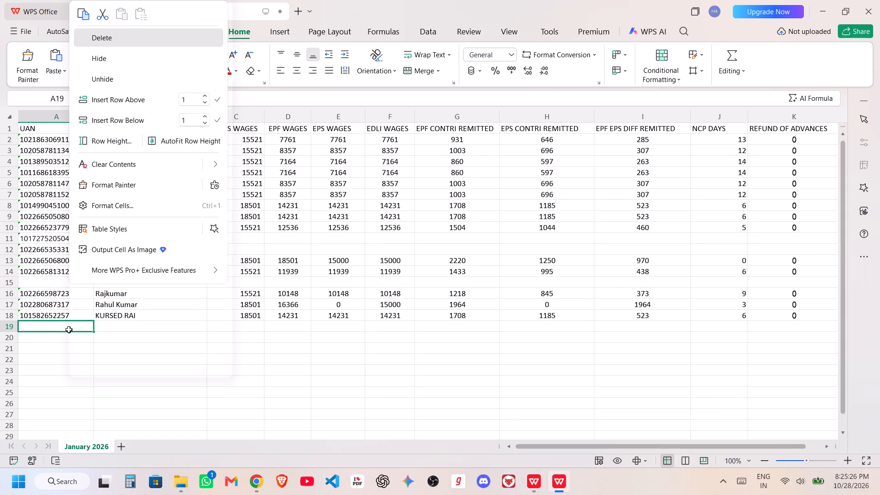
pyautogui.click(143, 12)
pyautogui.click(269, 396)
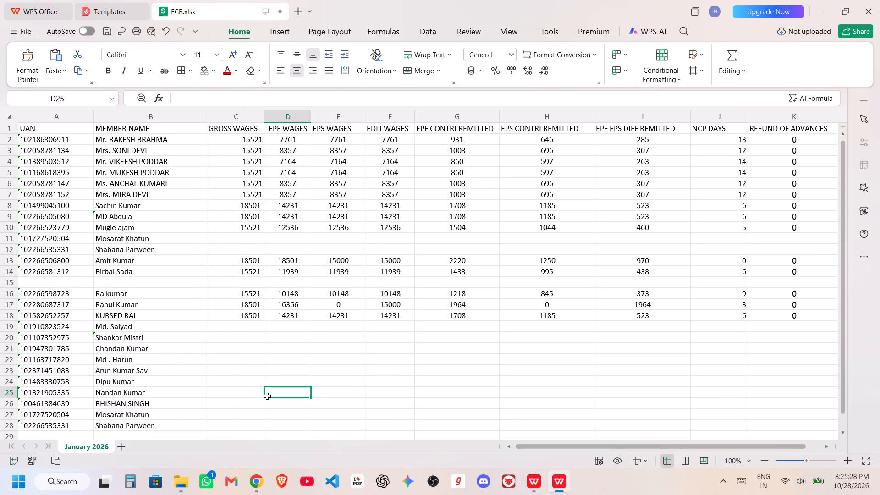
# Review the ECR member names and delete rows 27 and 28, which repeat workers already listed in rows 11 and 12.
pyautogui.moveTo(143, 426); pyautogui.dragTo(152, 137)
pyautogui.scroll(4, 438, 346)
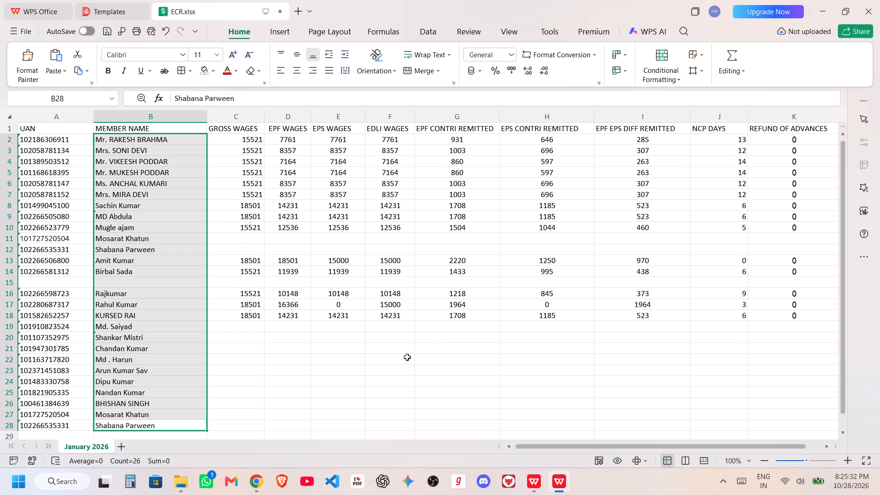
pyautogui.scroll(-2, 407, 357)
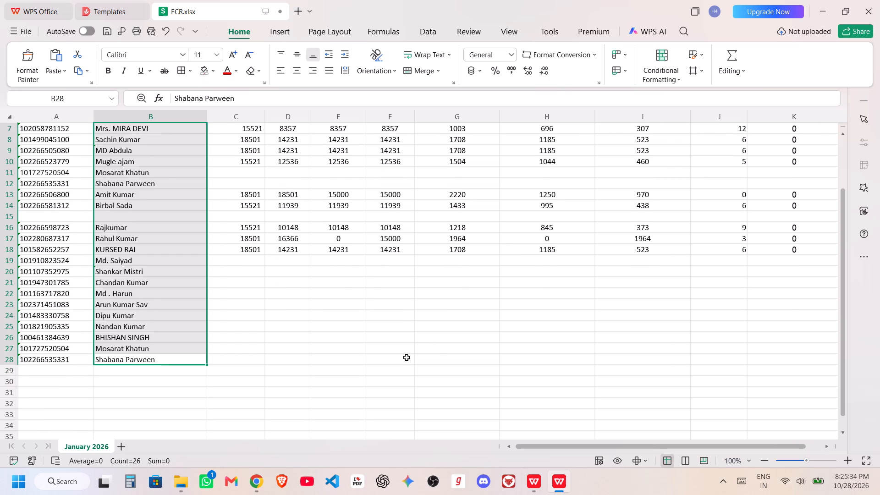
pyautogui.scroll(2, 407, 356)
pyautogui.scroll(-2, 222, 421)
pyautogui.moveTo(8, 350); pyautogui.dragTo(6, 358)
pyautogui.rightClick(6, 351)
pyautogui.click(40, 111)
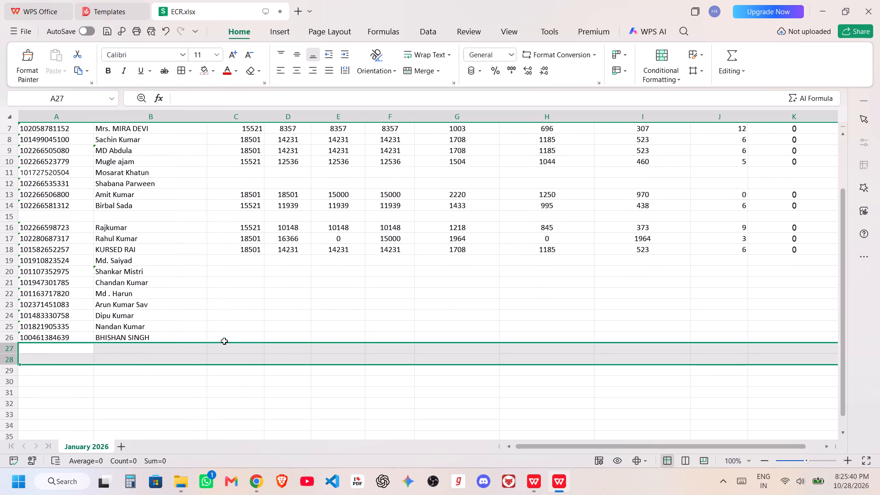
pyautogui.click(286, 379)
# Count the ECR member names from row 2 to row 26.
pyautogui.scroll(4, 287, 380)
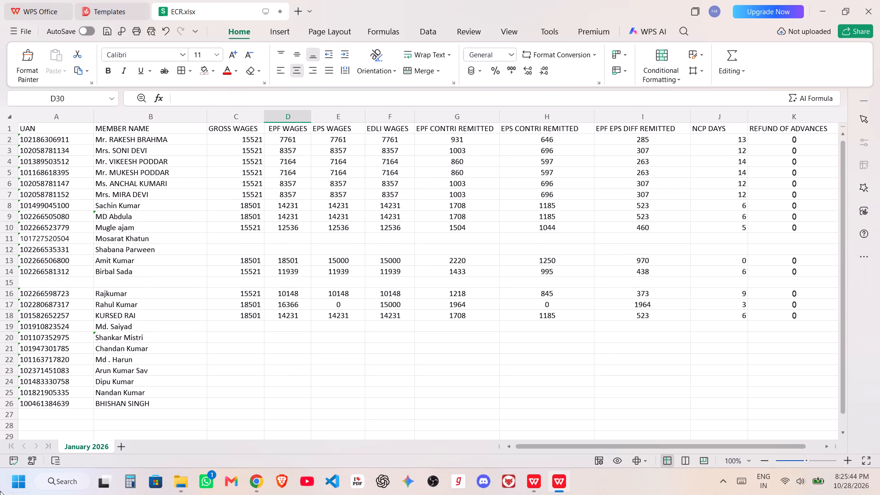
pyautogui.moveTo(162, 402); pyautogui.dragTo(190, 279)
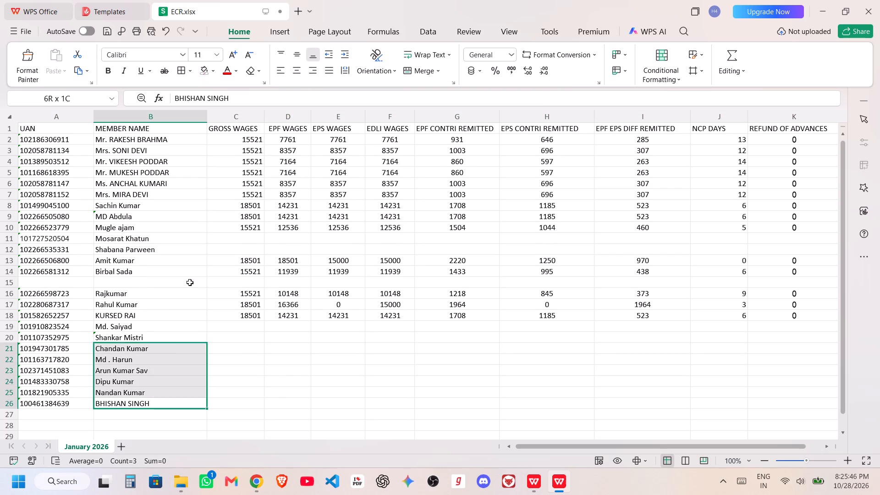
pyautogui.moveTo(190, 279); pyautogui.dragTo(192, 143)
pyautogui.click(306, 365)
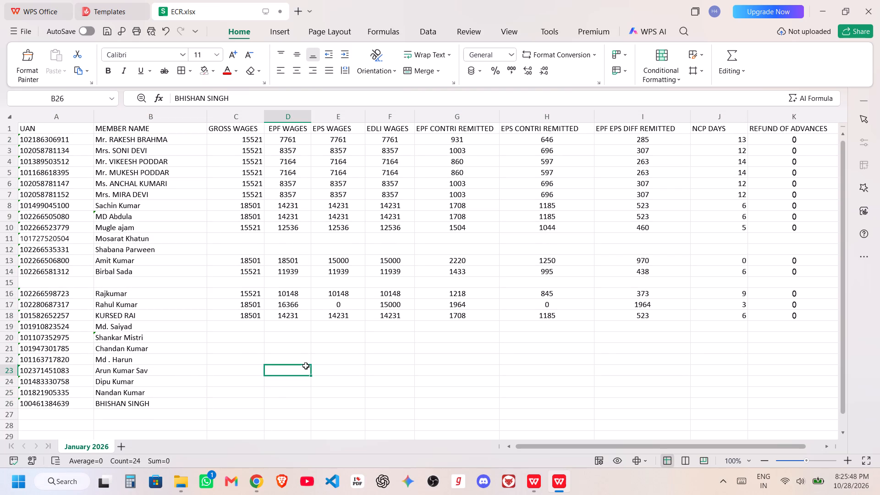
# Switch to the EPFO portal in Chrome and open the Return Filing Home Page from the payment return links.
pyautogui.hotkey('alt', 'Tab')
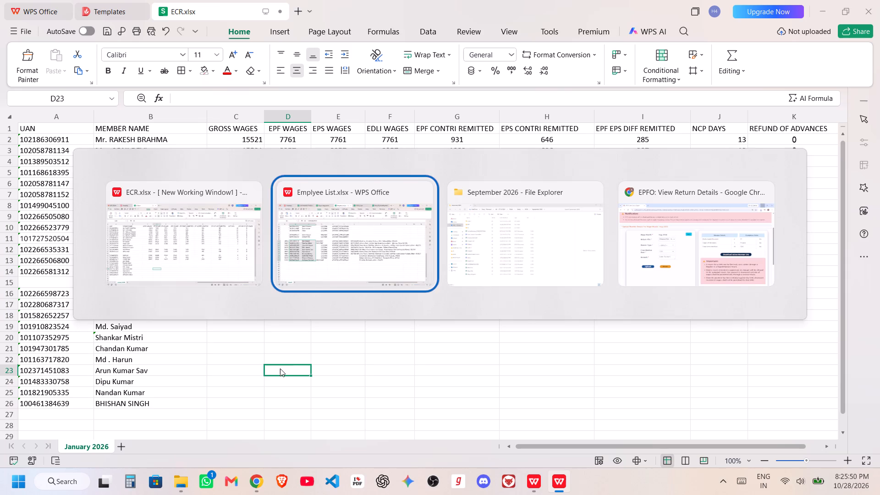
pyautogui.hotkey('alt', 'Tab')
pyautogui.hotkey('alt', 'Tab')
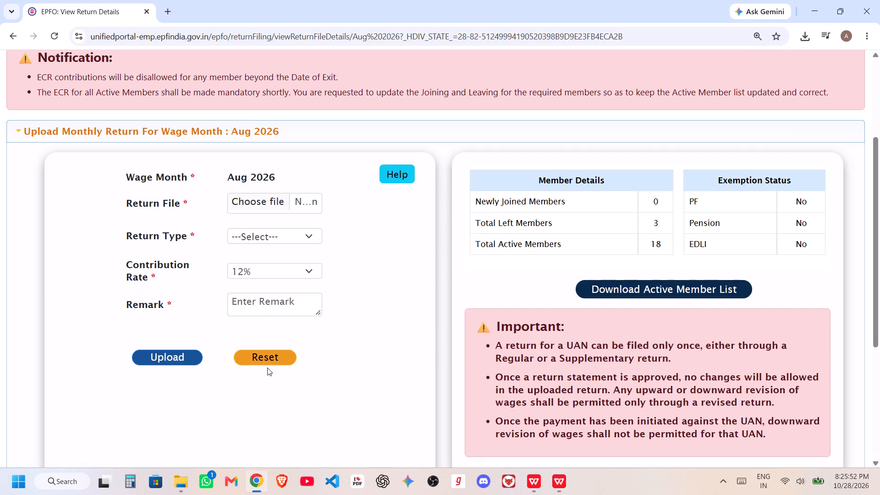
pyautogui.scroll(4, 258, 215)
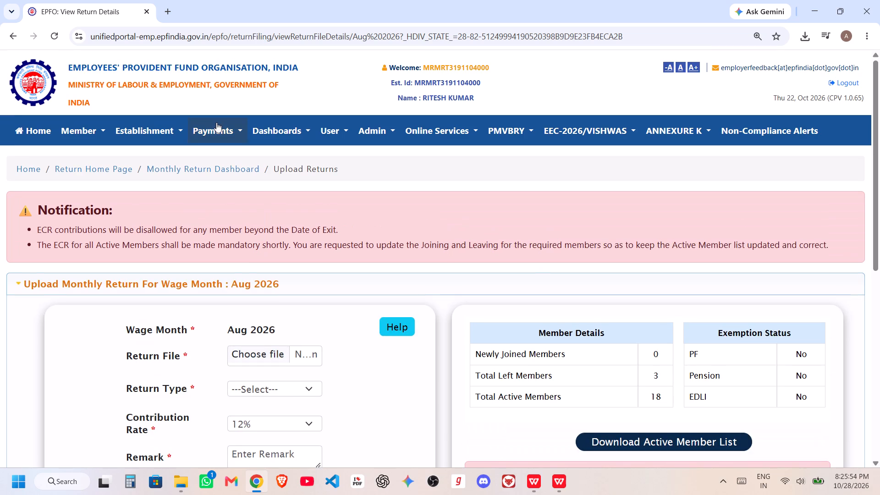
pyautogui.click(216, 123)
pyautogui.click(221, 152)
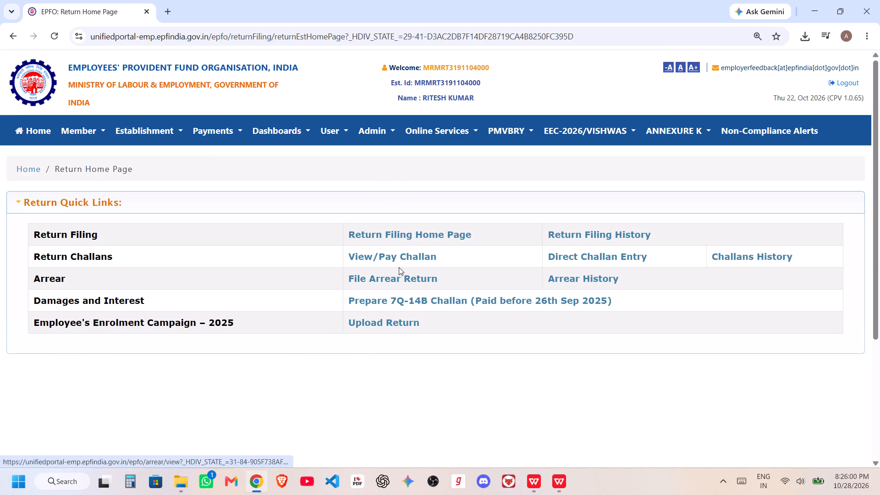
pyautogui.click(406, 236)
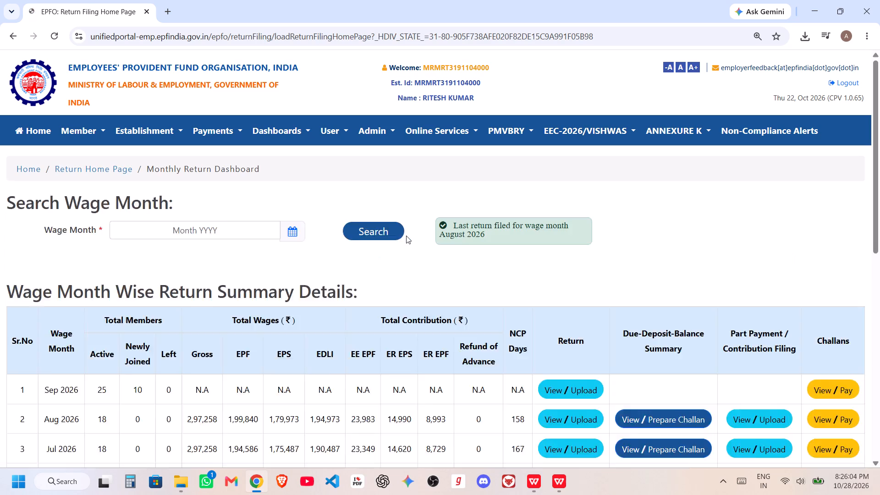
# Open the August 2026 return details, then download its return statement PDF and open it.
pyautogui.scroll(-3, 406, 247)
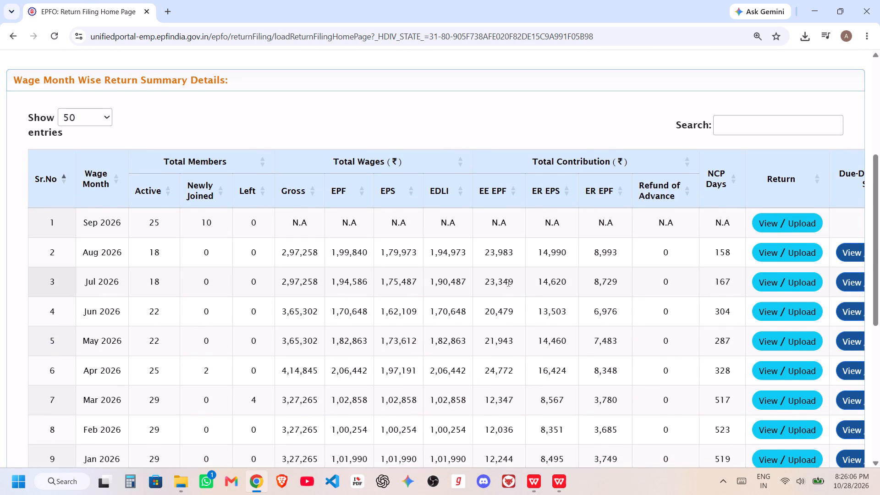
pyautogui.hscroll(-4, 508, 290)
pyautogui.hscroll(-2, 682, 288)
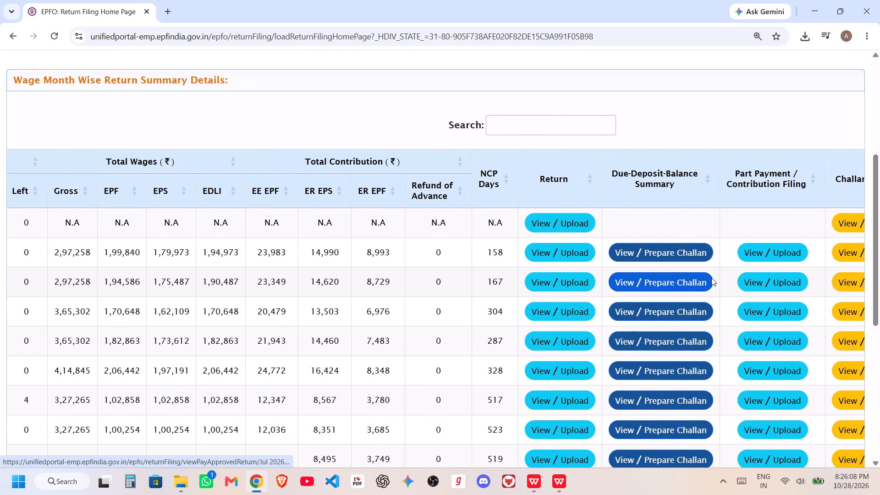
pyautogui.hscroll(-1, 711, 278)
pyautogui.click(554, 248)
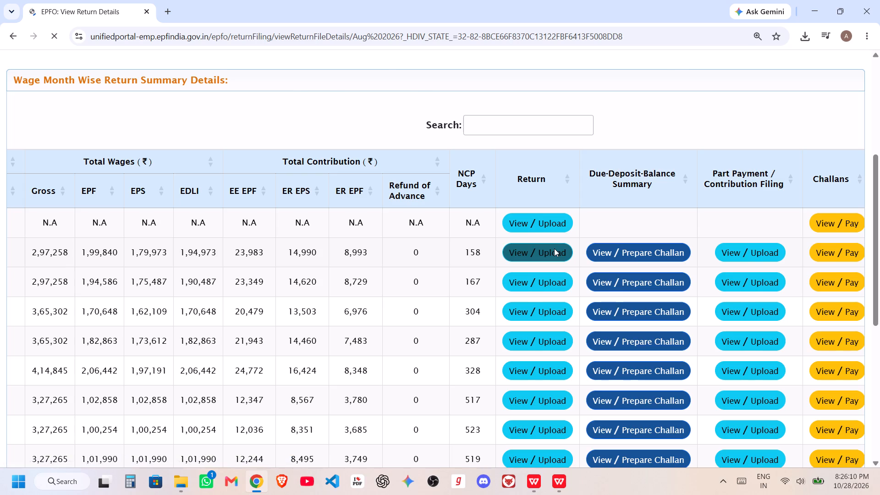
pyautogui.scroll(-7, 583, 360)
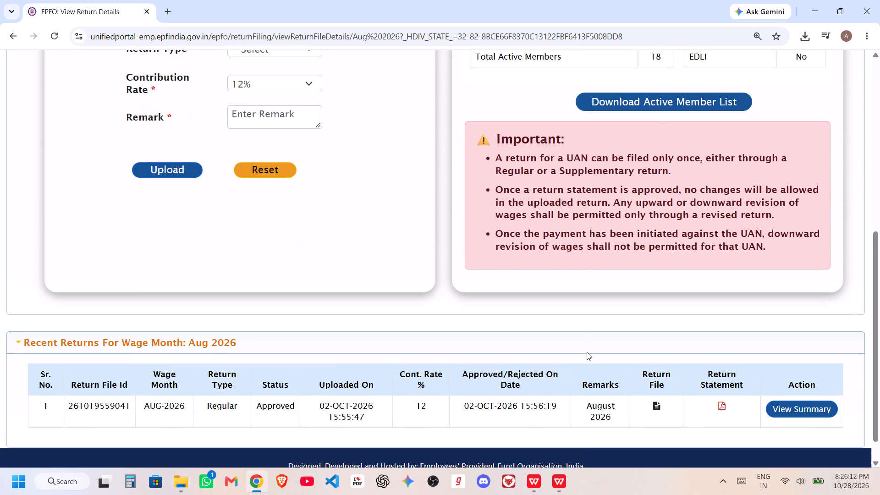
pyautogui.click(725, 373)
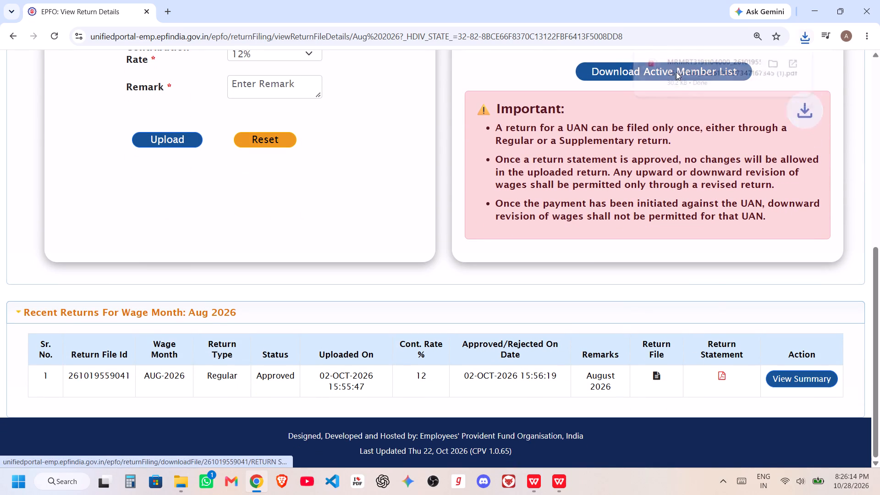
pyautogui.click(661, 61)
# Examine the member rows on both pages of the August 2026 return statement, including the last member's entry.
pyautogui.scroll(-2, 334, 310)
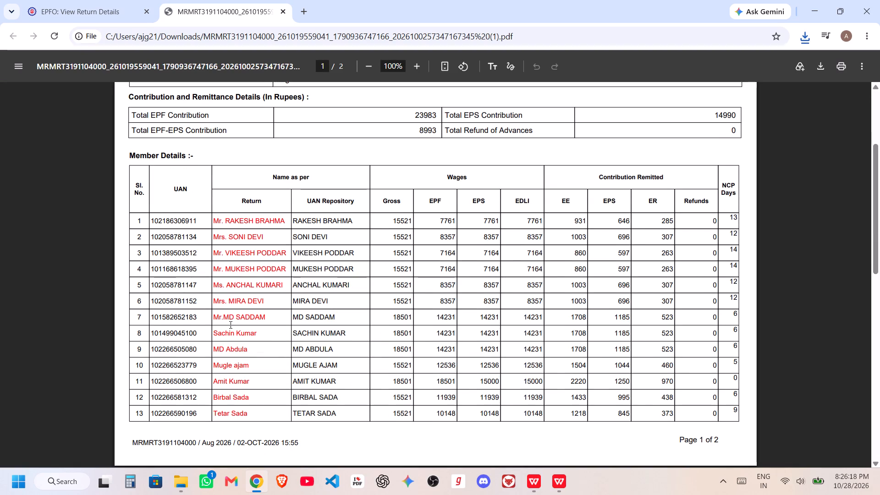
pyautogui.scroll(-3, 230, 325)
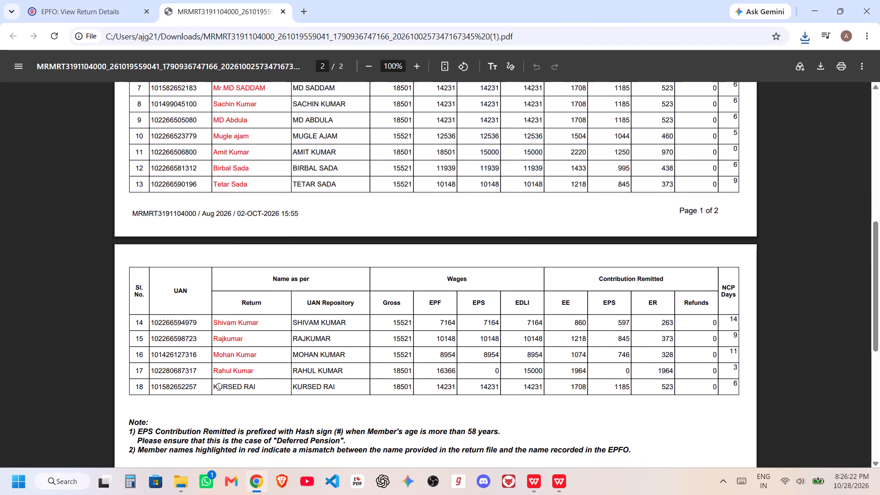
pyautogui.moveTo(214, 385); pyautogui.dragTo(264, 390)
pyautogui.click(271, 397)
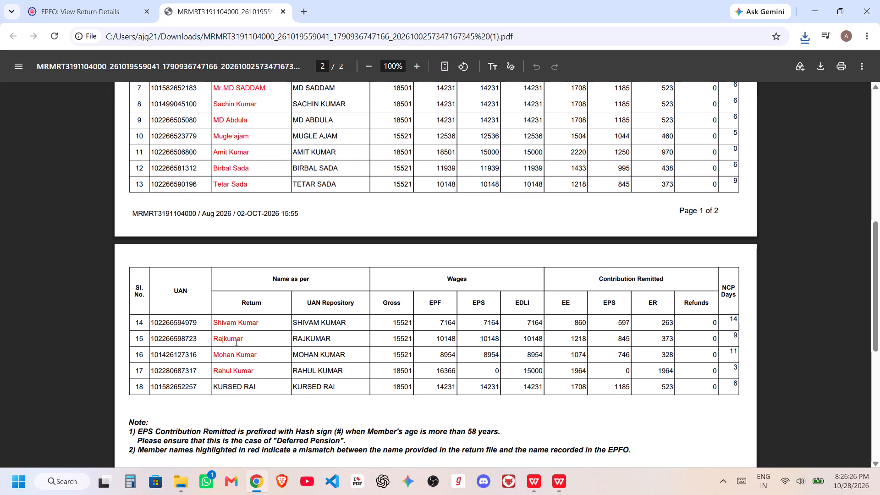
pyautogui.scroll(1, 235, 341)
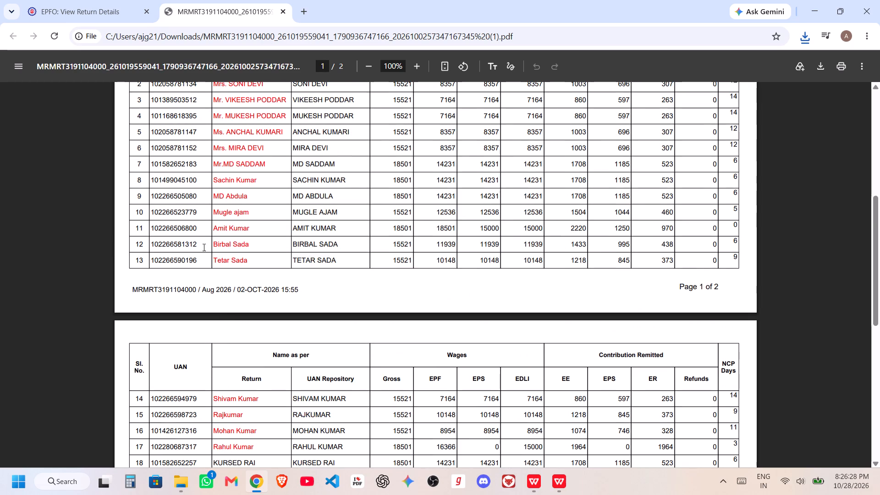
# Open the Wages Register workbook from the August 2026 salary folder.
pyautogui.click(181, 493)
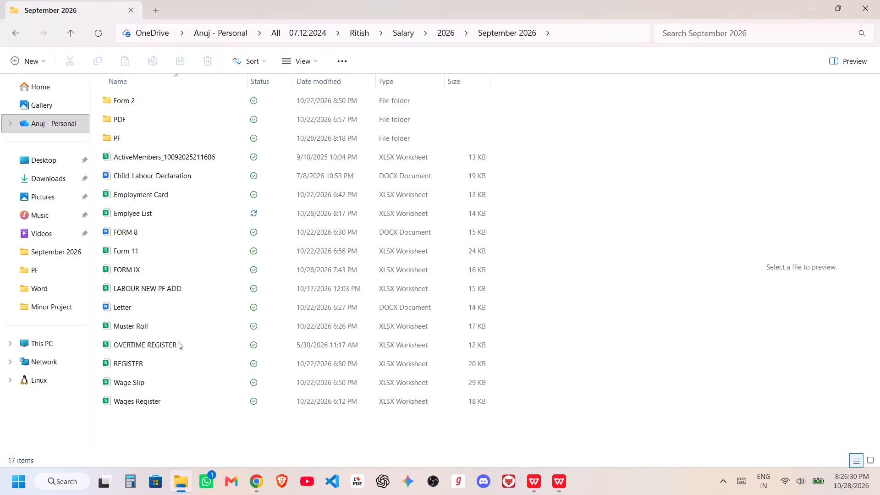
pyautogui.click(446, 30)
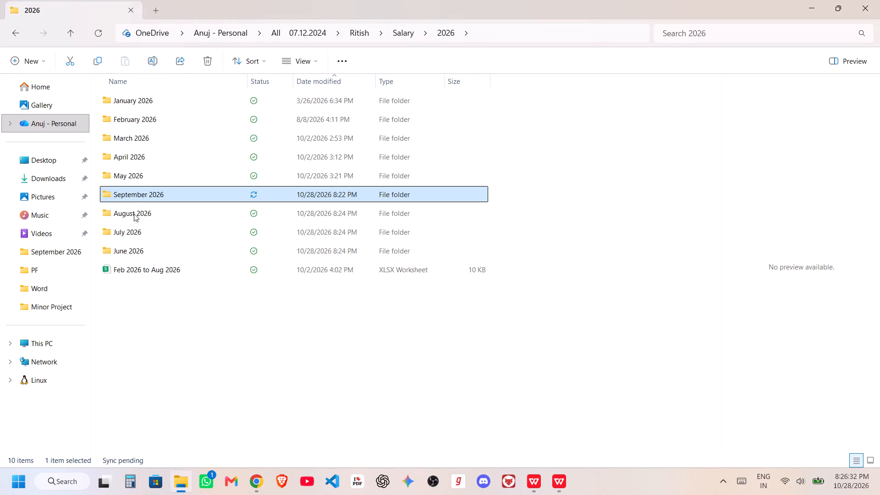
pyautogui.doubleClick(134, 214)
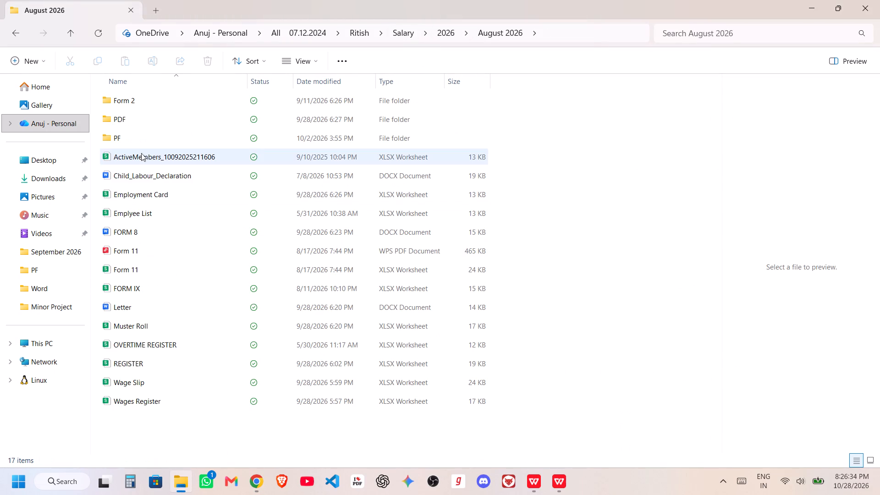
pyautogui.doubleClick(153, 399)
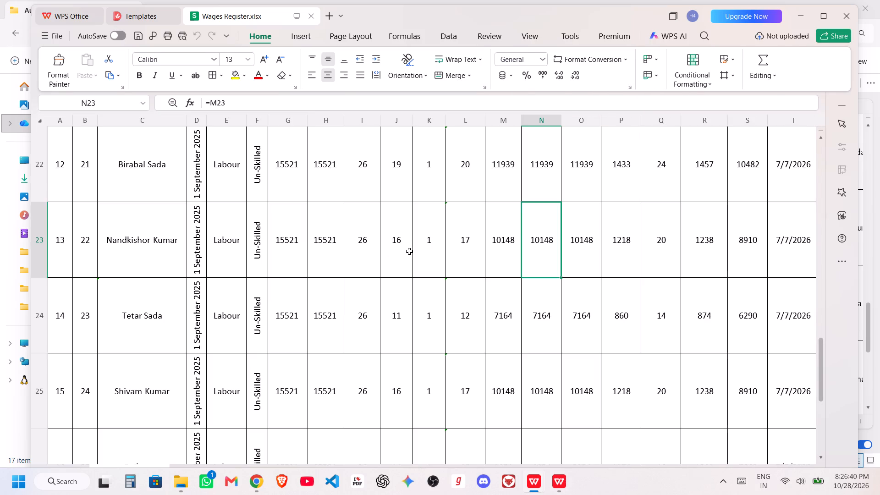
# Examine the August 2026 wages register down to its last workers and total row.
pyautogui.click(818, 15)
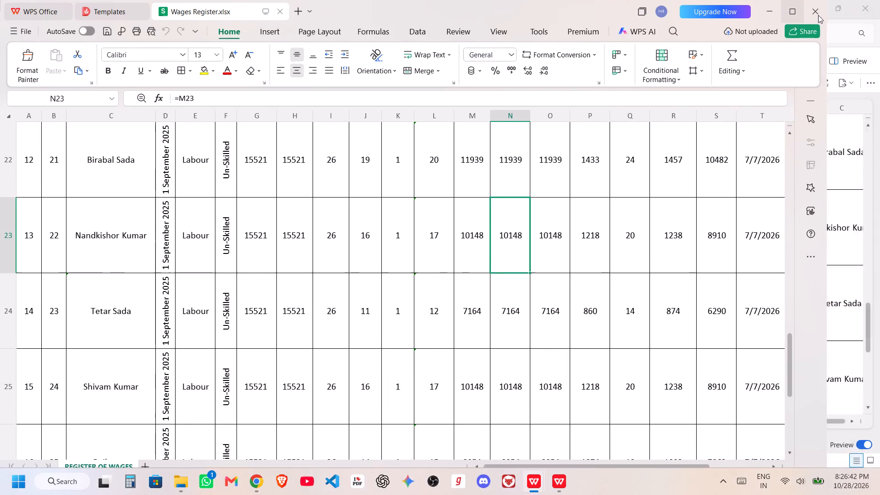
pyautogui.scroll(2, 289, 285)
pyautogui.scroll(-12, 290, 285)
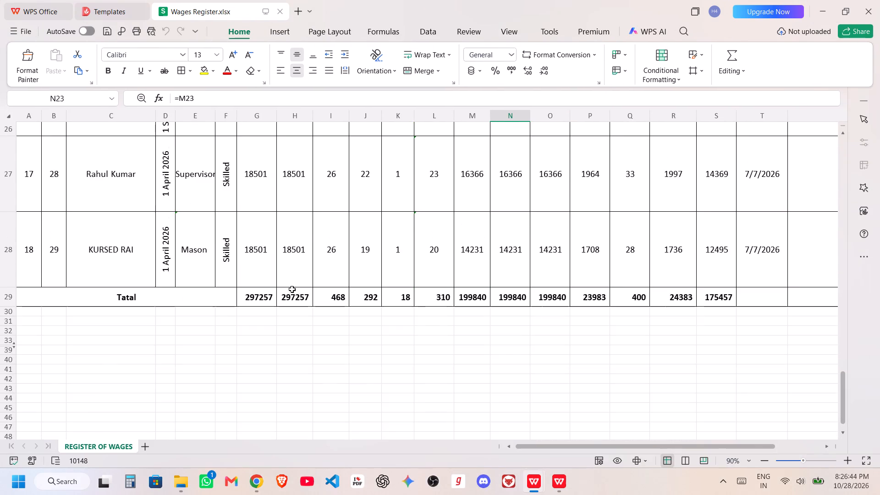
pyautogui.scroll(-4, 292, 289)
pyautogui.scroll(14, 292, 289)
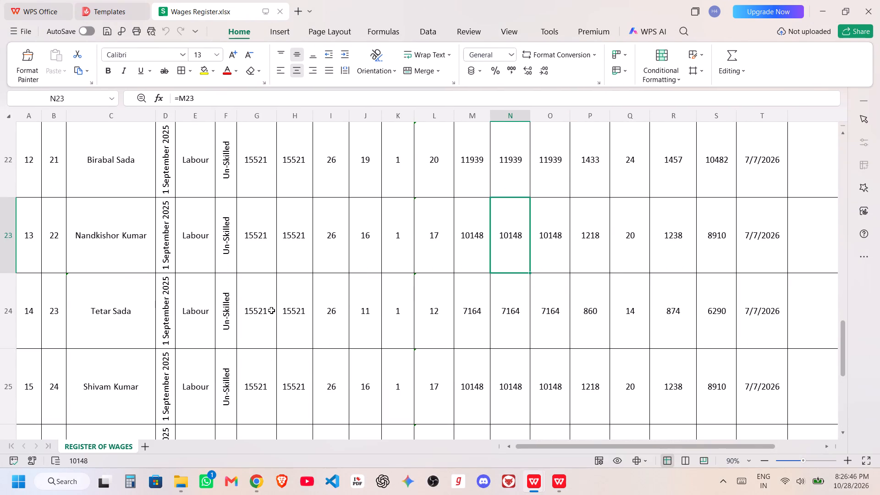
# Compare the wages register entries for serials 12 to 15 with the member rows in the August 2026 return statement.
pyautogui.hotkey('alt', 'Tab')
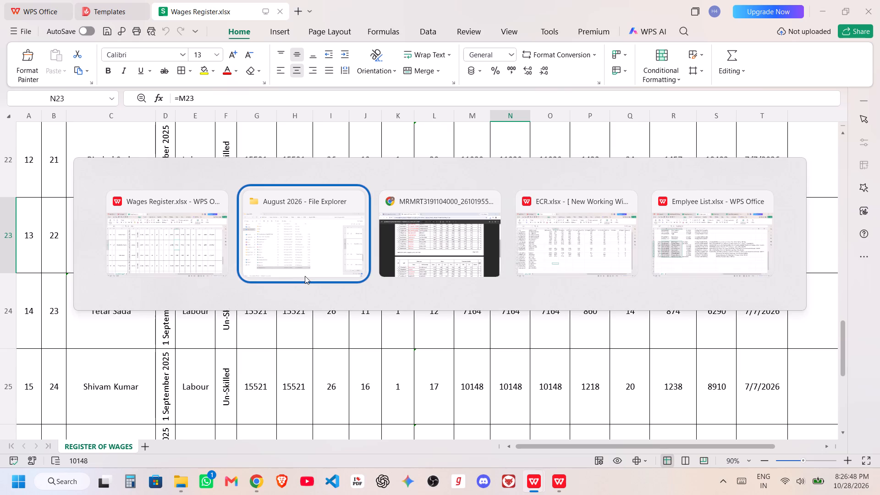
pyautogui.hotkey('alt', 'Tab')
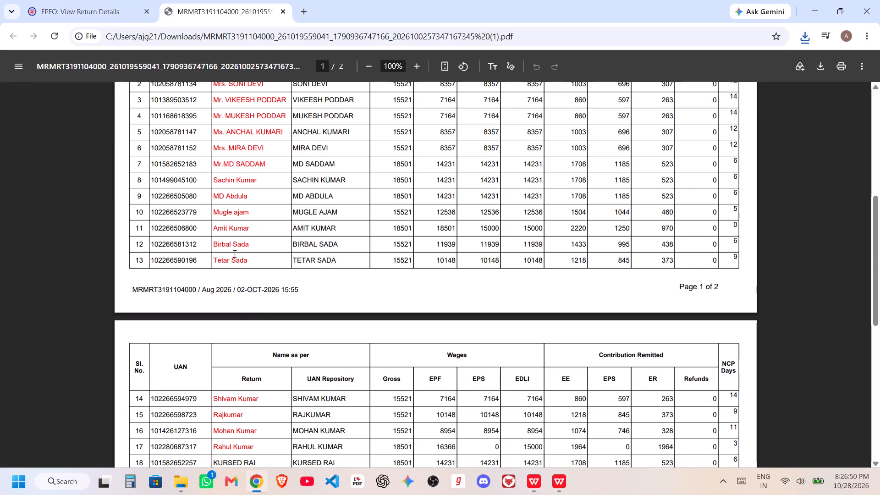
pyautogui.hotkey('alt', 'Tab')
pyautogui.scroll(1, 177, 272)
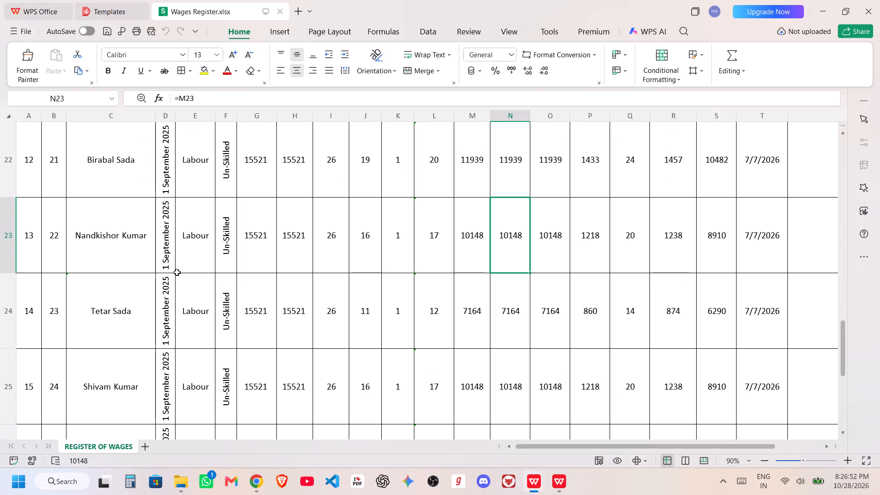
pyautogui.hotkey('alt', 'Tab')
pyautogui.click(287, 265)
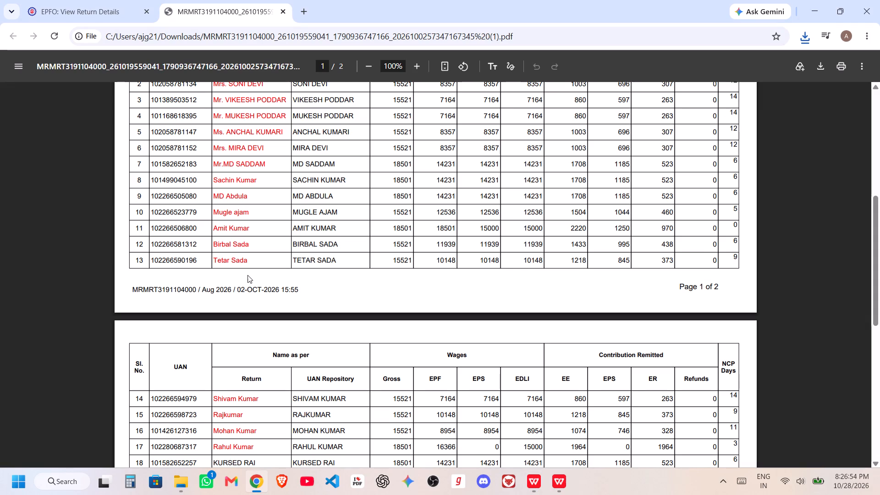
pyautogui.hotkey('alt', 'Tab')
# Check the wages register names one by one against the return statement's member list, from serial 1 to serial 6.
pyautogui.scroll(4, 242, 285)
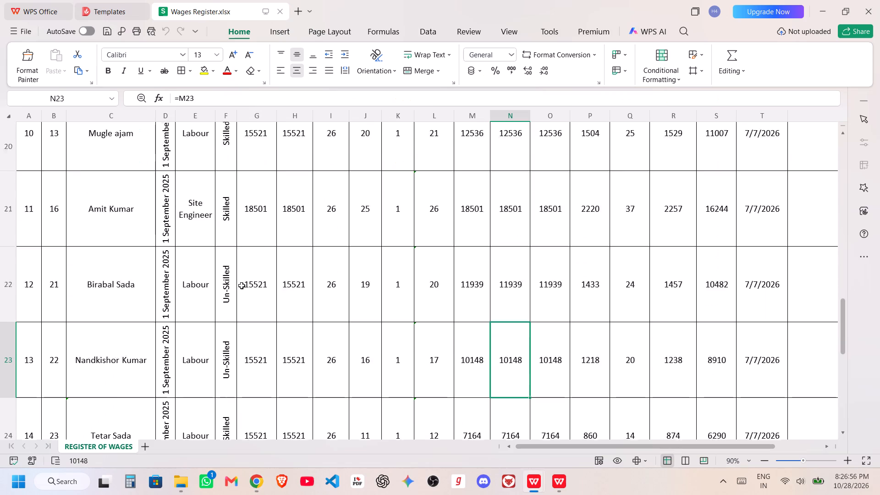
pyautogui.scroll(20, 242, 285)
pyautogui.scroll(3, 242, 285)
pyautogui.scroll(4, 141, 287)
pyautogui.click(113, 286)
pyautogui.hotkey('alt', 'Tab')
pyautogui.scroll(2, 222, 178)
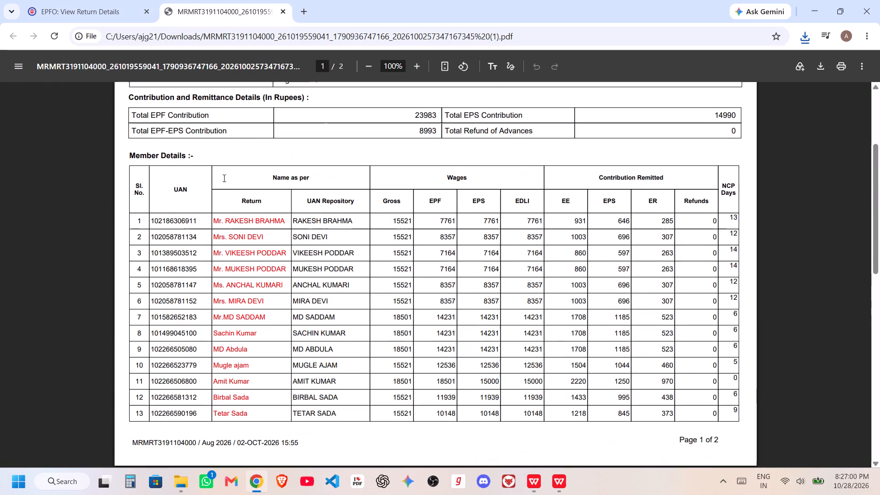
pyautogui.hotkey('alt', 'Tab')
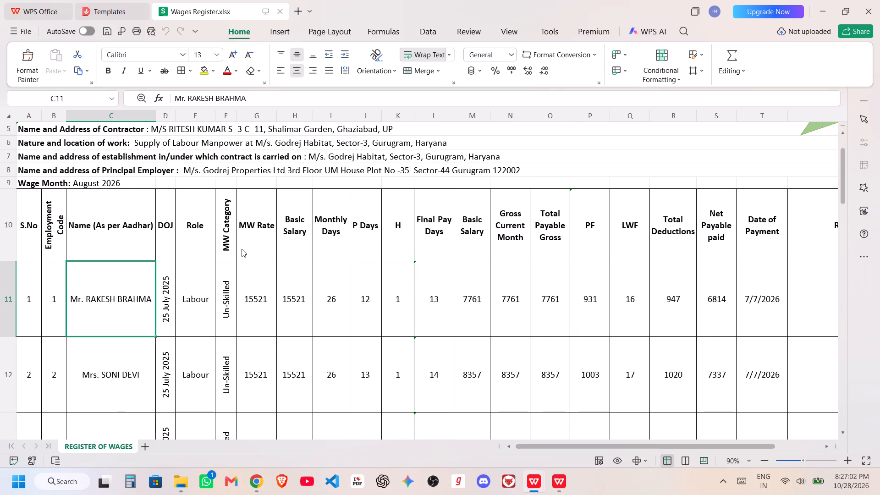
pyautogui.press('Down')
pyautogui.press('Down')
pyautogui.press('Down')
pyautogui.hotkey('alt', 'Tab')
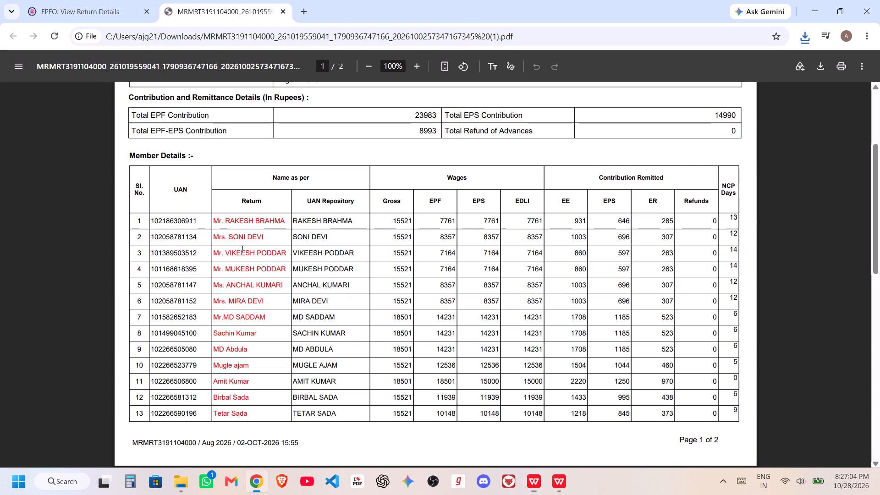
pyautogui.hotkey('alt', 'Tab')
pyautogui.press('Down')
pyautogui.press('Down')
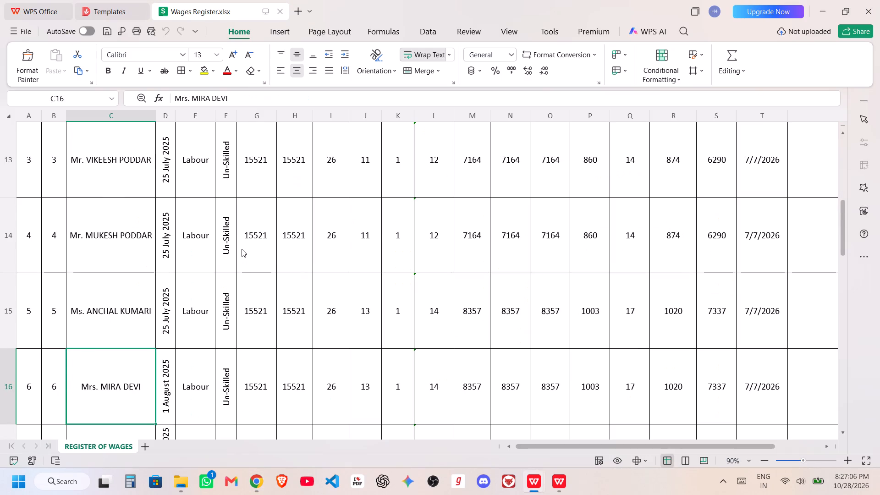
# Continue checking the wages register names against the return statement's member list, from serial 7 to serial 10.
pyautogui.press('Down')
pyautogui.hotkey('alt', 'Tab')
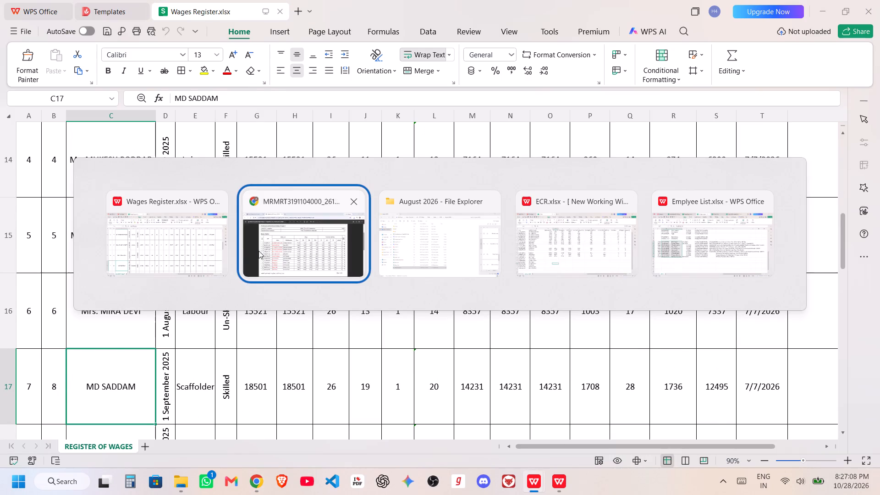
pyautogui.click(260, 251)
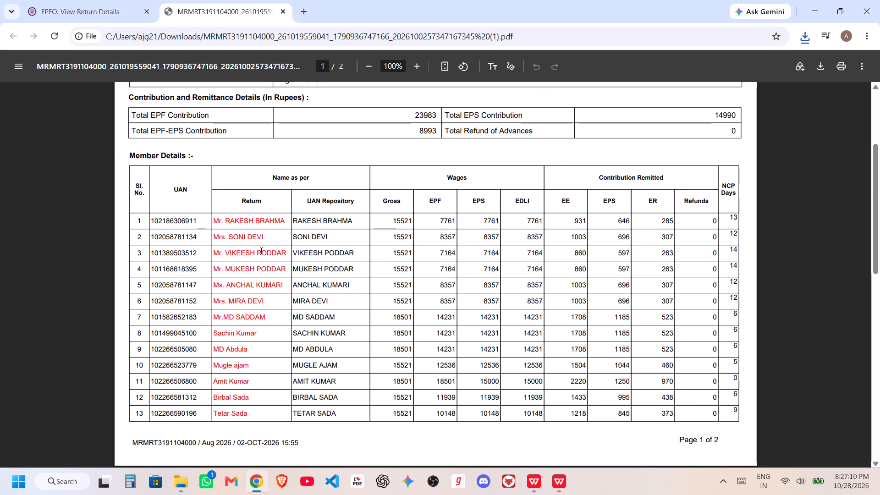
pyautogui.hotkey('alt', 'Tab')
pyautogui.press('Down')
pyautogui.hotkey('alt', 'Tab')
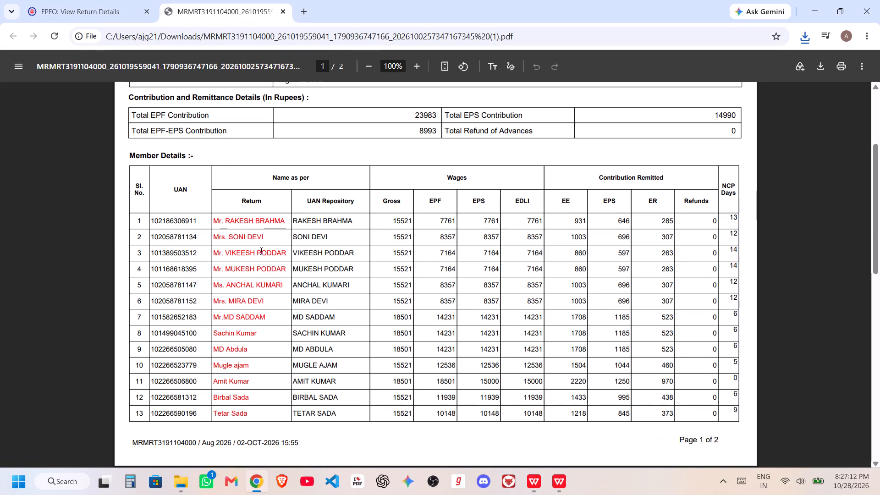
pyautogui.hotkey('alt', 'Tab')
pyautogui.press('Down')
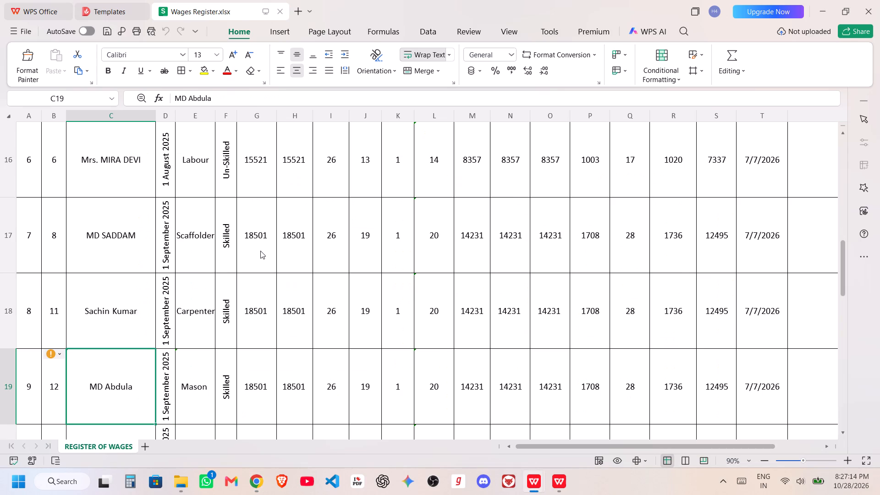
pyautogui.hotkey('alt', 'Tab')
pyautogui.hotkey('alt', 'Tab')
pyautogui.press('Down')
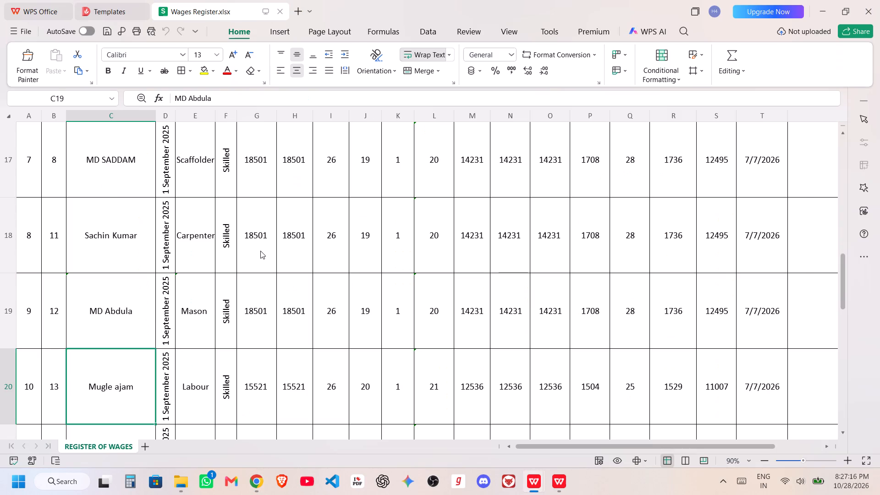
# Compare the wages register's workers from serial 11 to 15 with the remaining member rows on the return statement's first page.
pyautogui.hotkey('alt', 'Tab')
pyautogui.hotkey('alt', 'Tab')
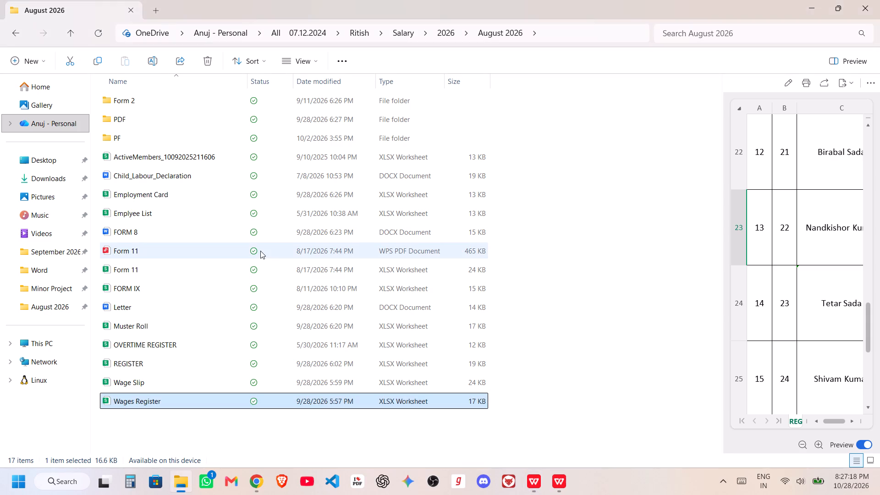
pyautogui.hotkey('alt', 'Tab')
pyautogui.hotkey('alt', 'Tab')
pyautogui.hotkey('alt', 'Tab')
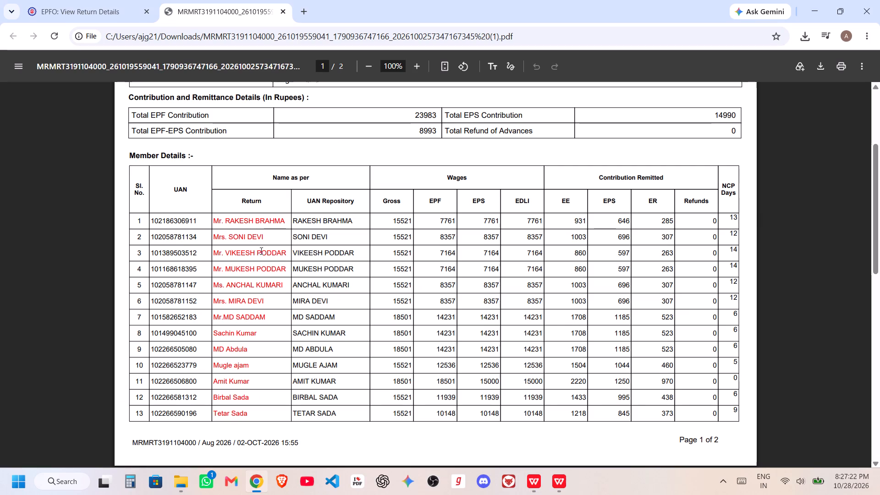
pyautogui.hotkey('alt', 'Tab')
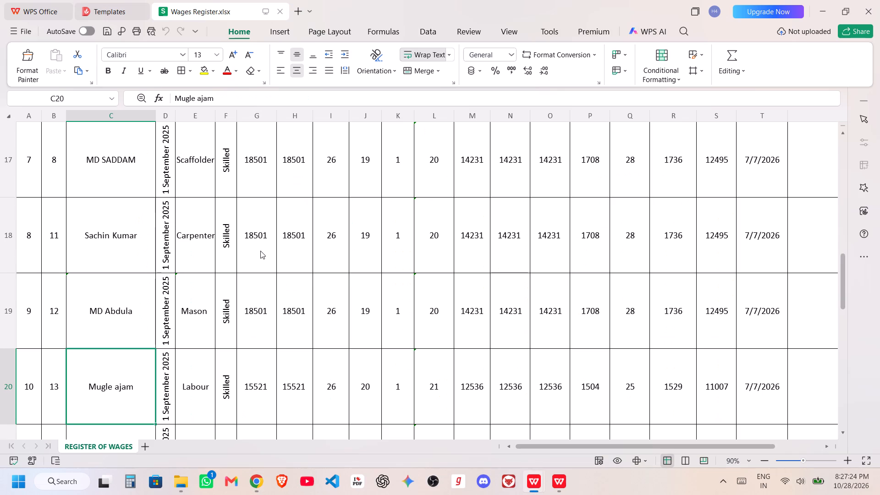
pyautogui.press('Down')
pyautogui.hotkey('alt', 'Tab')
pyautogui.hotkey('alt', 'Tab')
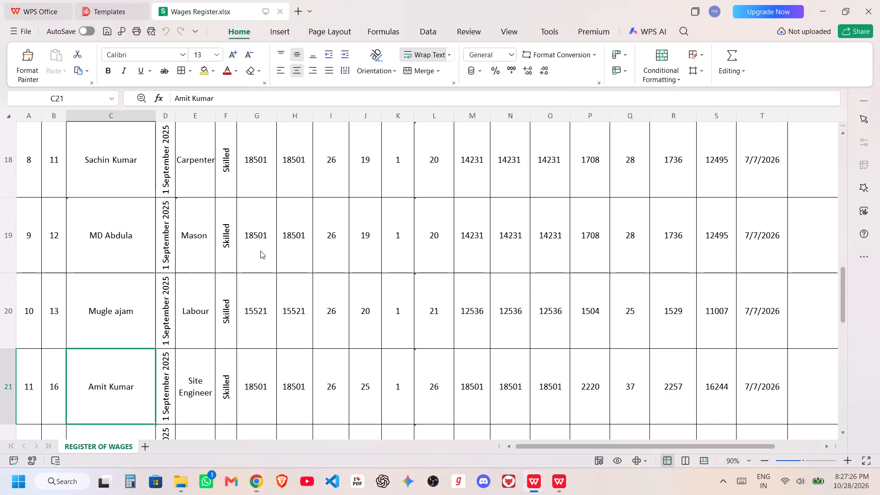
pyautogui.press('Down')
pyautogui.hotkey('alt', 'Tab')
pyautogui.hotkey('alt', 'Tab')
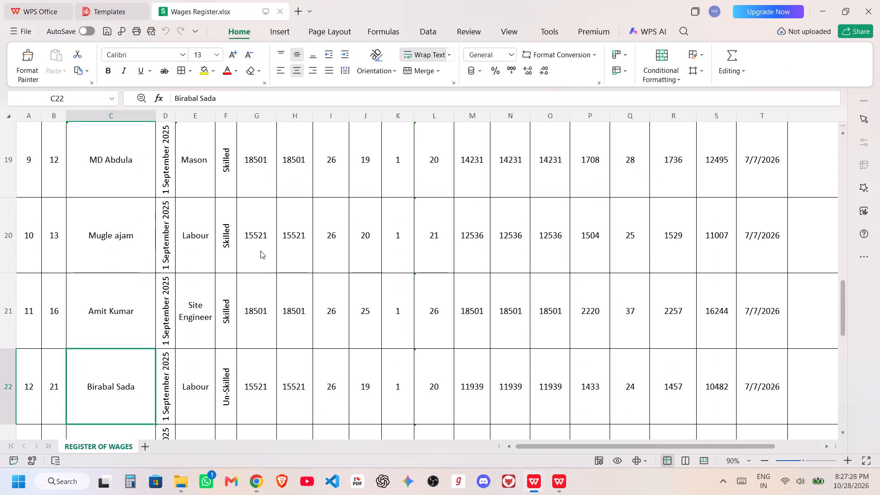
pyautogui.press('Down')
pyautogui.hotkey('alt', 'Tab')
pyautogui.hotkey('alt', 'Tab')
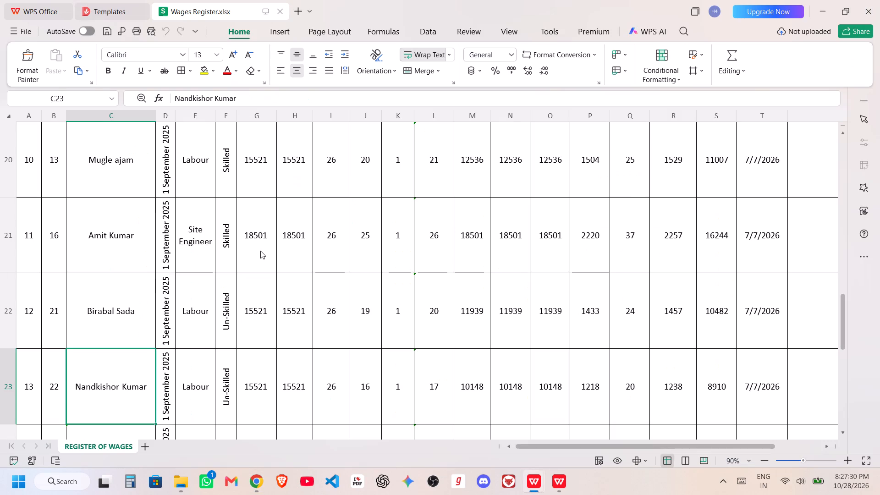
pyautogui.press('Down')
pyautogui.hotkey('alt', 'Tab')
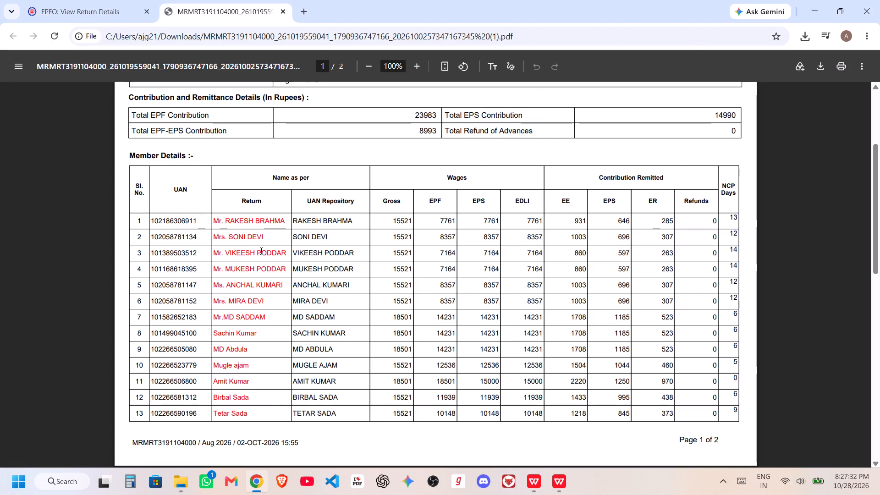
pyautogui.hotkey('alt', 'Tab')
pyautogui.press('Down')
pyautogui.hotkey('alt', 'Tab')
# Compare the register's last workers, through serial 18, with members 14 to 18 on the return statement's second page.
pyautogui.press('Down')
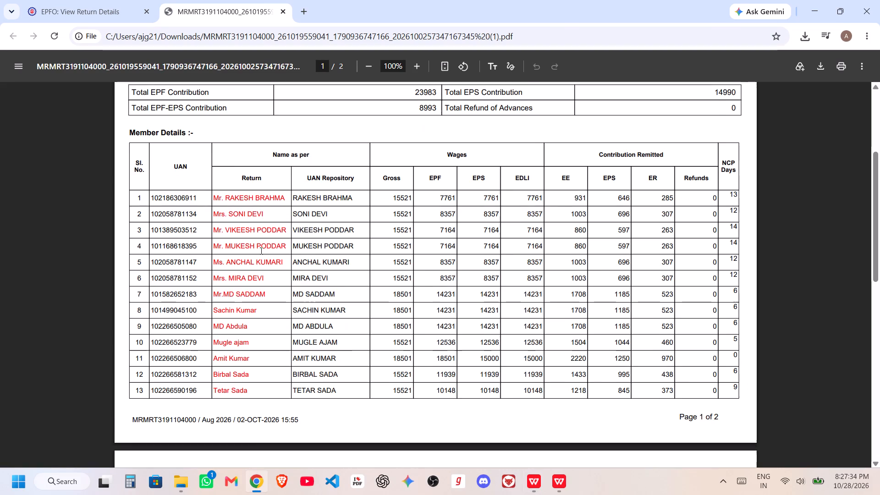
pyautogui.press('Down')
pyautogui.press('Down')
pyautogui.press('Down')
pyautogui.press('Down')
pyautogui.press('Down')
pyautogui.press('Down')
pyautogui.press('Down')
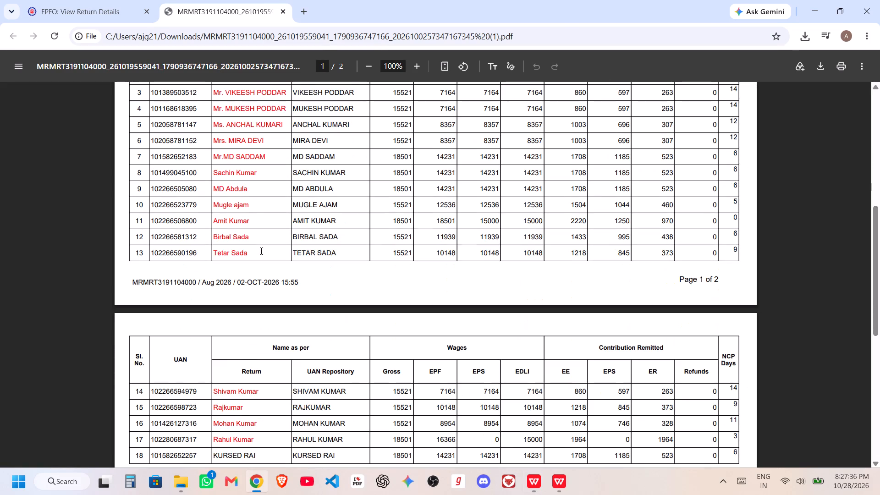
pyautogui.hotkey('alt', 'Tab')
pyautogui.press('Down')
pyautogui.hotkey('alt', 'Tab')
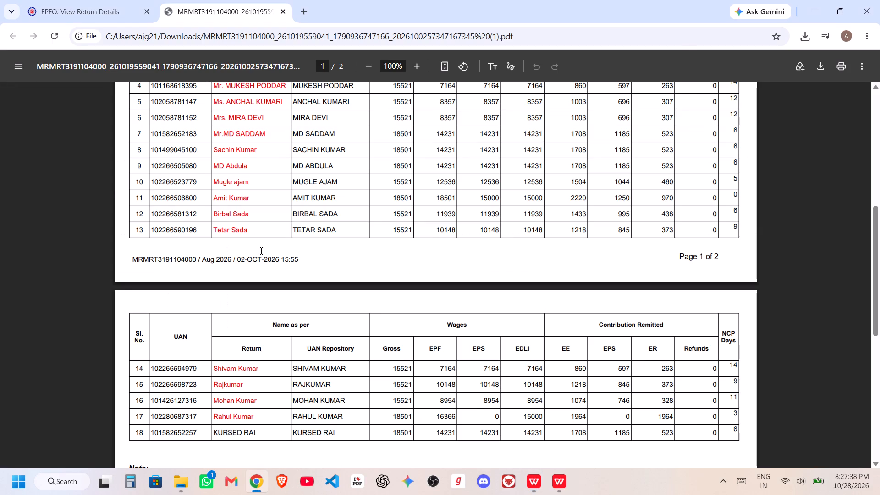
pyautogui.hotkey('alt', 'Tab')
pyautogui.press('Down')
pyautogui.hotkey('alt', 'Tab')
pyautogui.hotkey('alt', 'Tab')
pyautogui.press('Down')
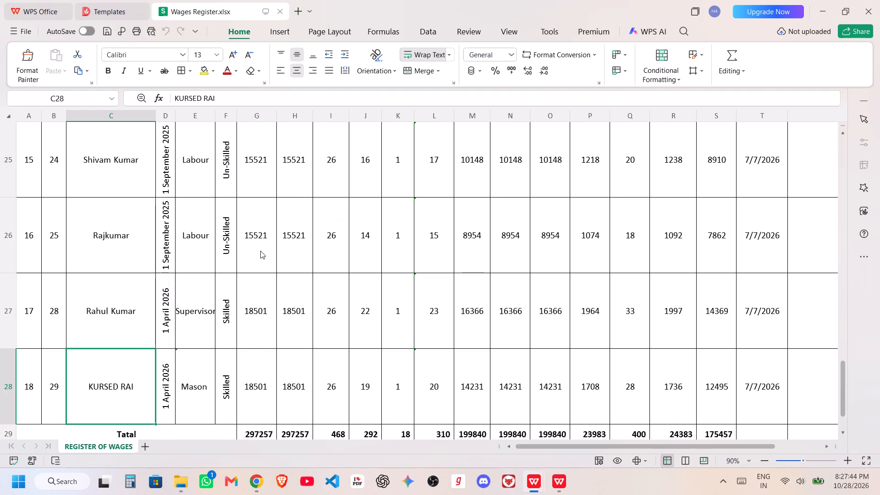
pyautogui.hotkey('alt', 'Tab')
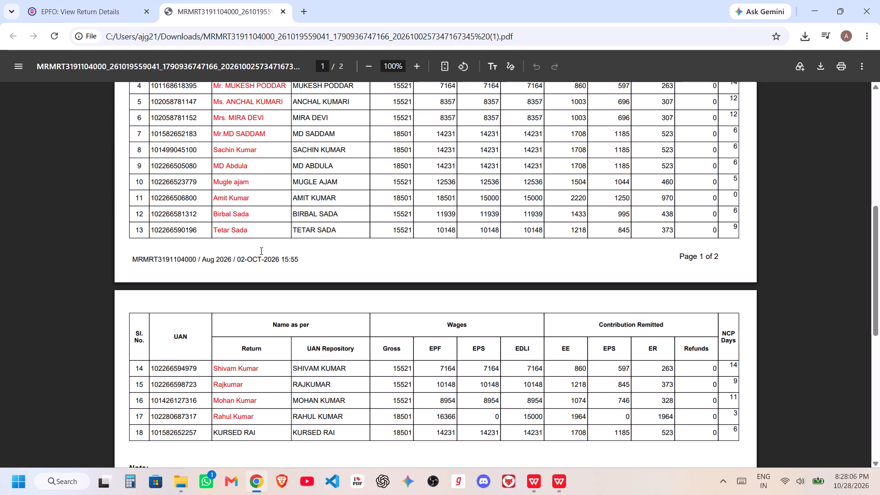
# Close the return statement PDF, open the EPFO Return Challans page and examine the in-process challans list.
pyautogui.click(281, 13)
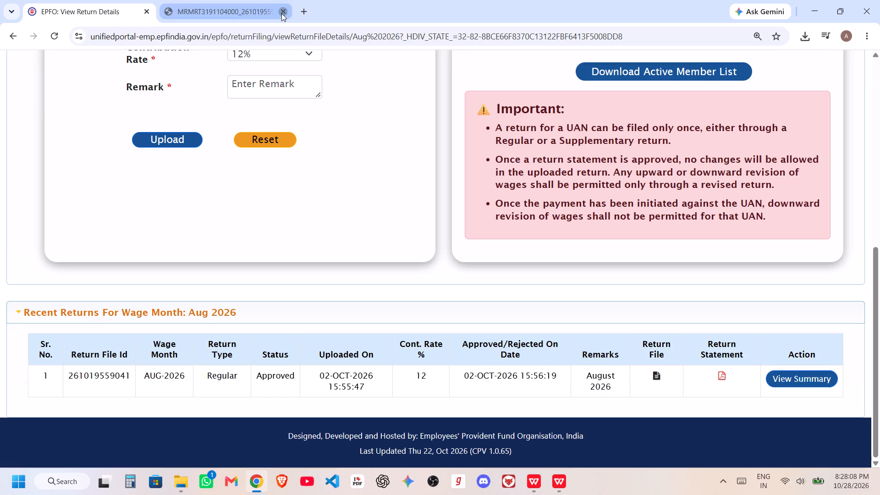
pyautogui.scroll(9, 347, 246)
pyautogui.click(219, 132)
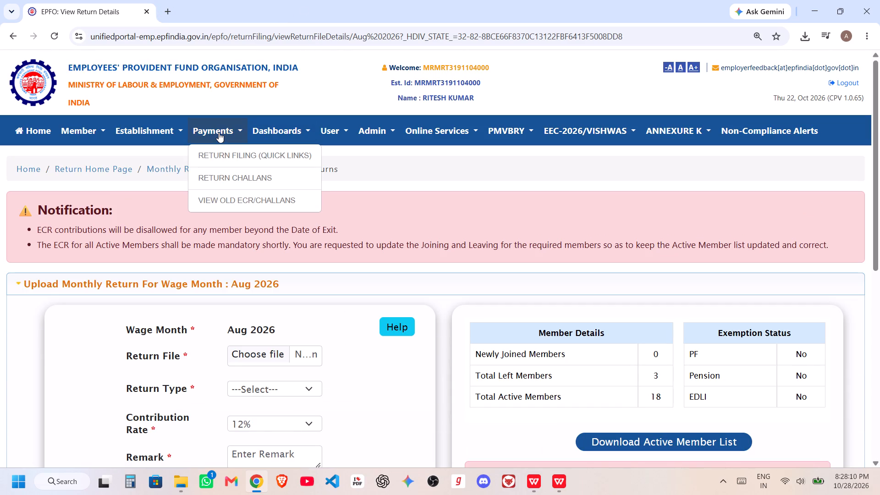
pyautogui.click(218, 184)
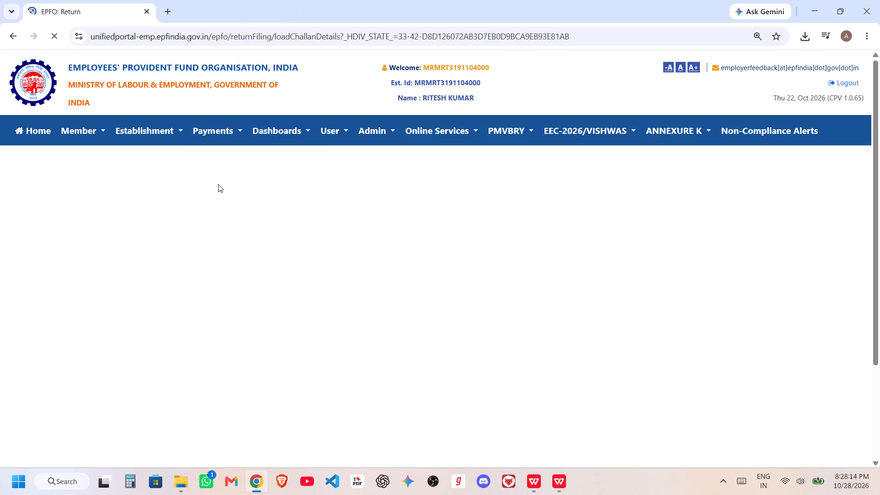
pyautogui.scroll(-1, 357, 228)
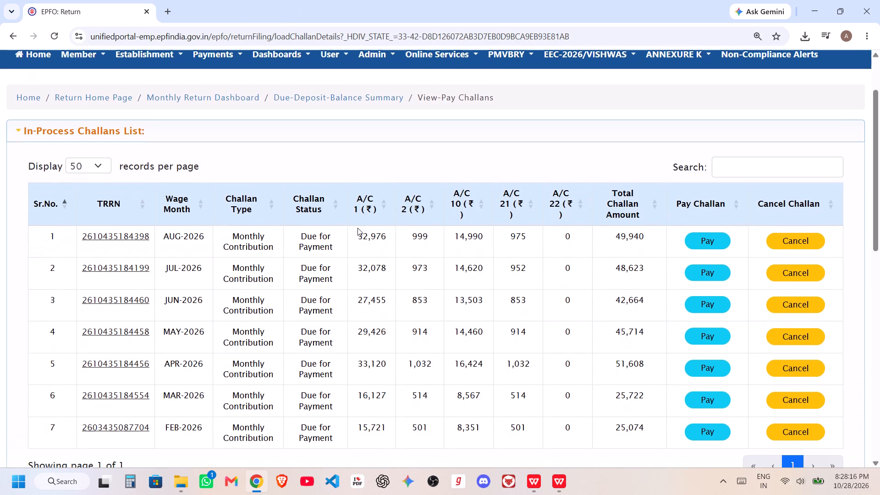
pyautogui.scroll(-1, 357, 228)
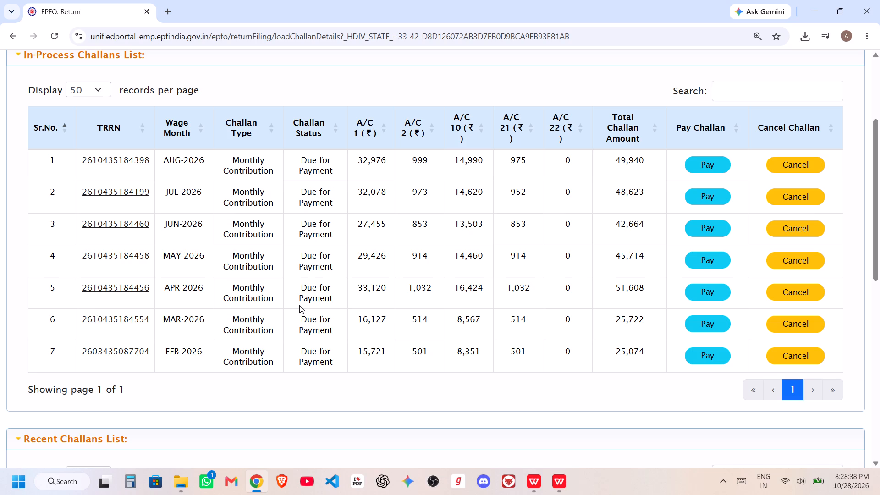
# Clear the cell range selection in Emplyee List.xlsx, then close the August 2026 Wages Register workbook.
pyautogui.hotkey('alt', 'Tab')
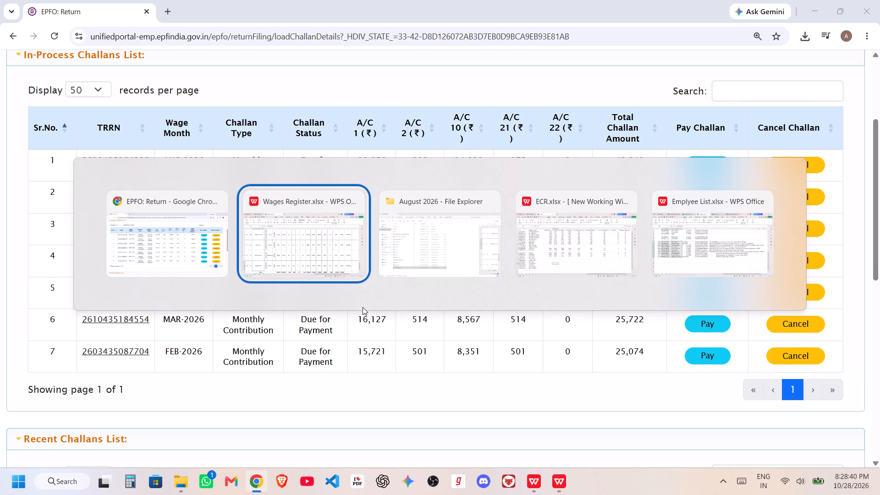
pyautogui.hotkey('alt', 'Tab')
pyautogui.hotkey('alt', 'Tab')
pyautogui.hotkey('alt', 'Tab')
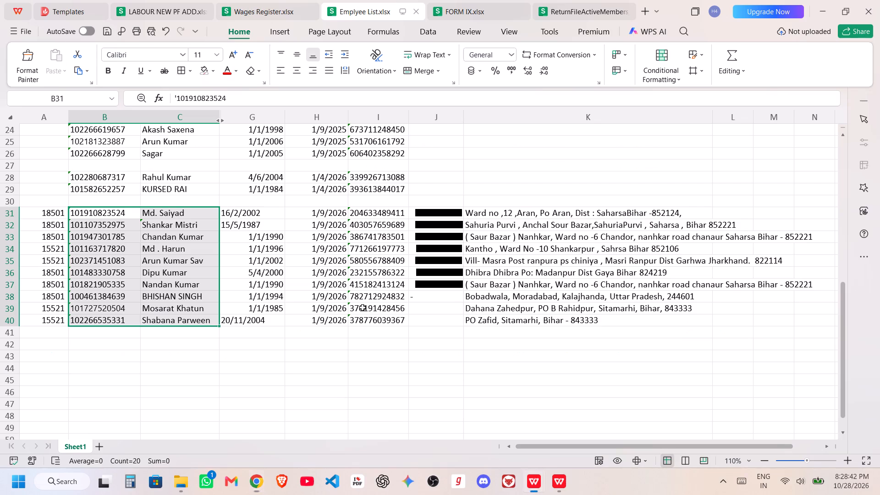
pyautogui.click(418, 374)
pyautogui.hotkey('alt', 'Tab')
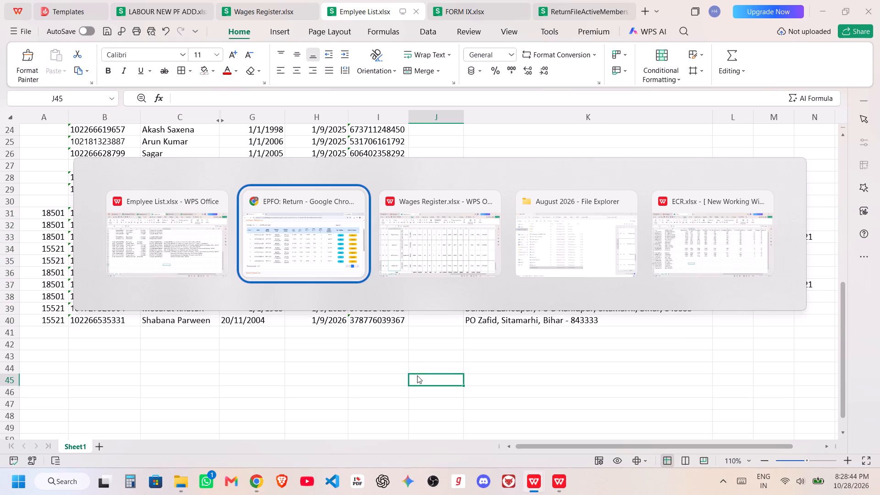
pyautogui.hotkey('alt', 'Tab')
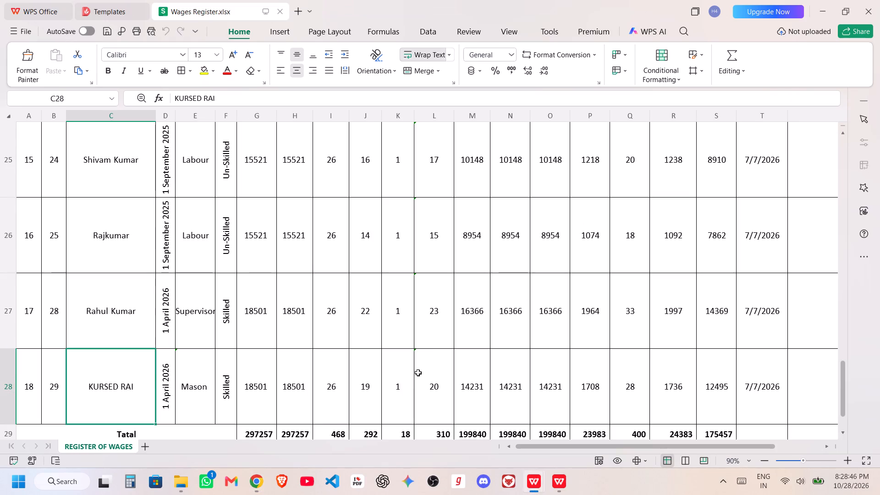
pyautogui.click(879, 0)
# Switch to ECR.xlsx, save the workbook and close it.
pyautogui.hotkey('alt', 'Tab')
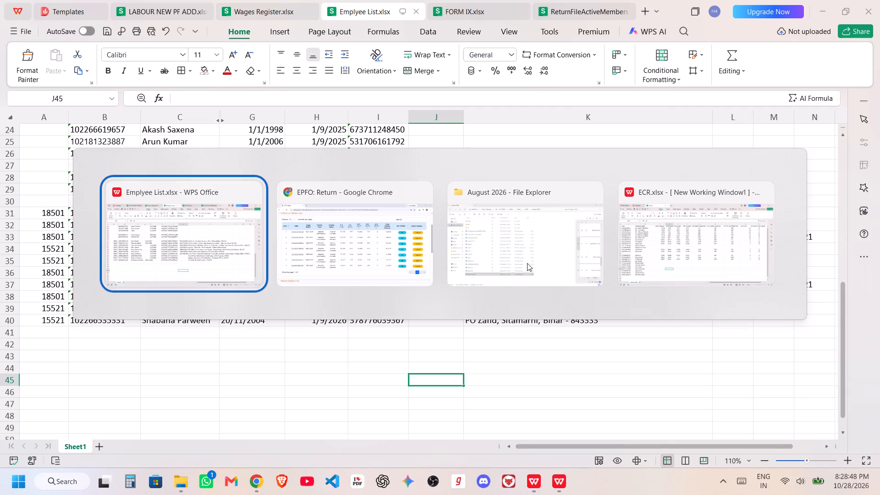
pyautogui.hotkey('alt', 'Tab')
pyautogui.hotkey('alt', 'Tab')
pyautogui.hotkey('alt', 'Tab')
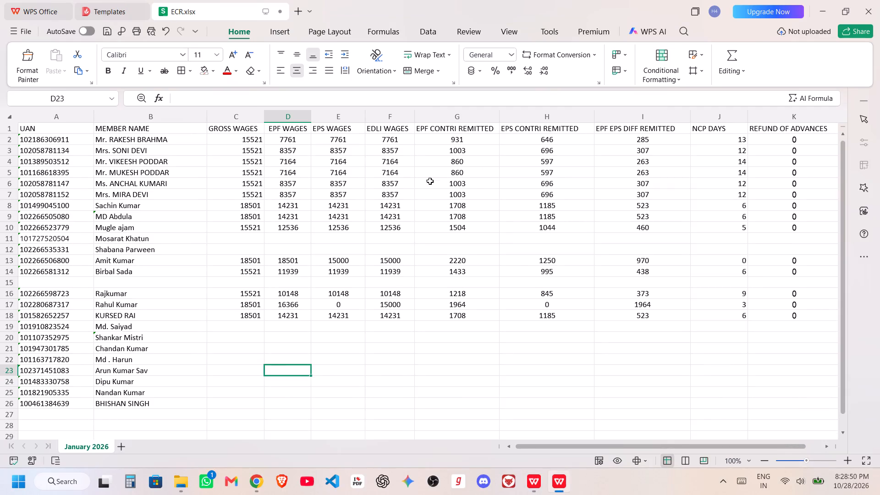
pyautogui.click(398, 373)
pyautogui.hotkey('ctrl', 's')
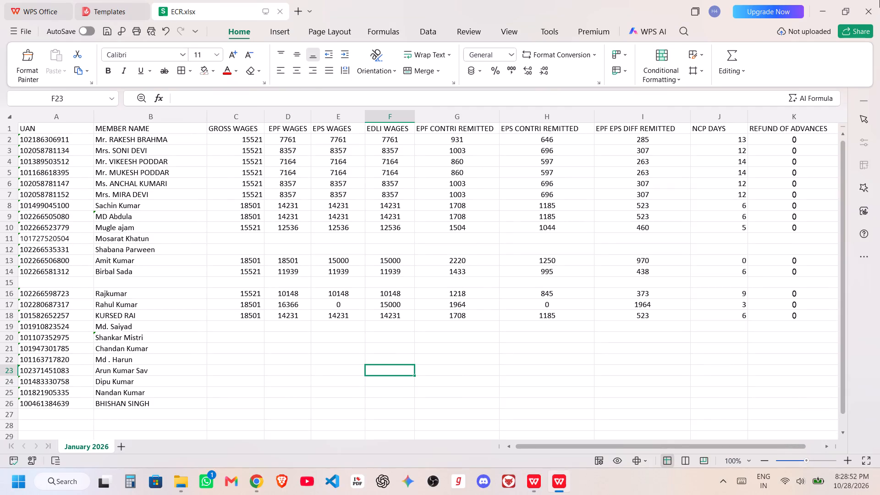
pyautogui.click(879, 0)
pyautogui.click(879, 0)
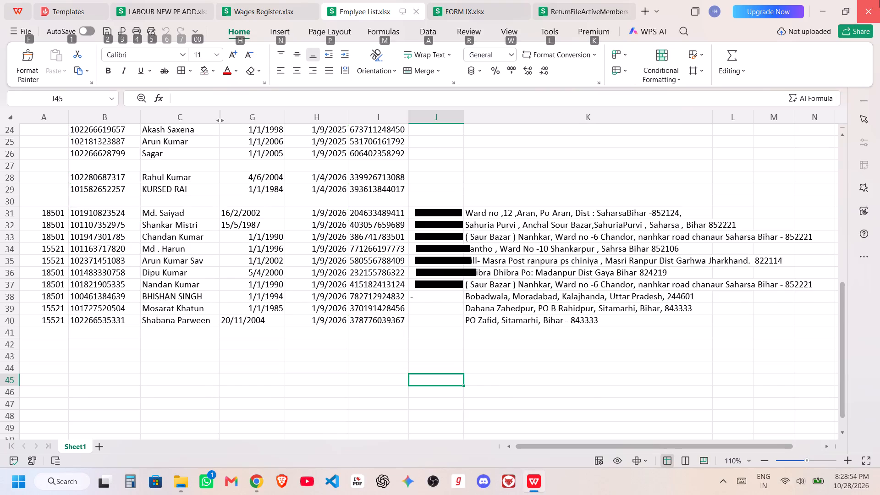
# Switch to the August 2026 salary folder in File Explorer.
pyautogui.hotkey('alt', 'Tab')
pyautogui.hotkey('alt', 'Tab')
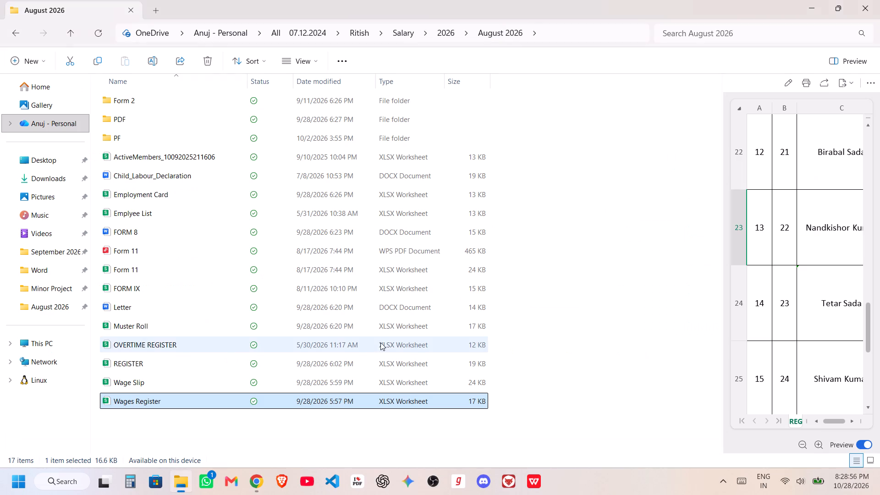